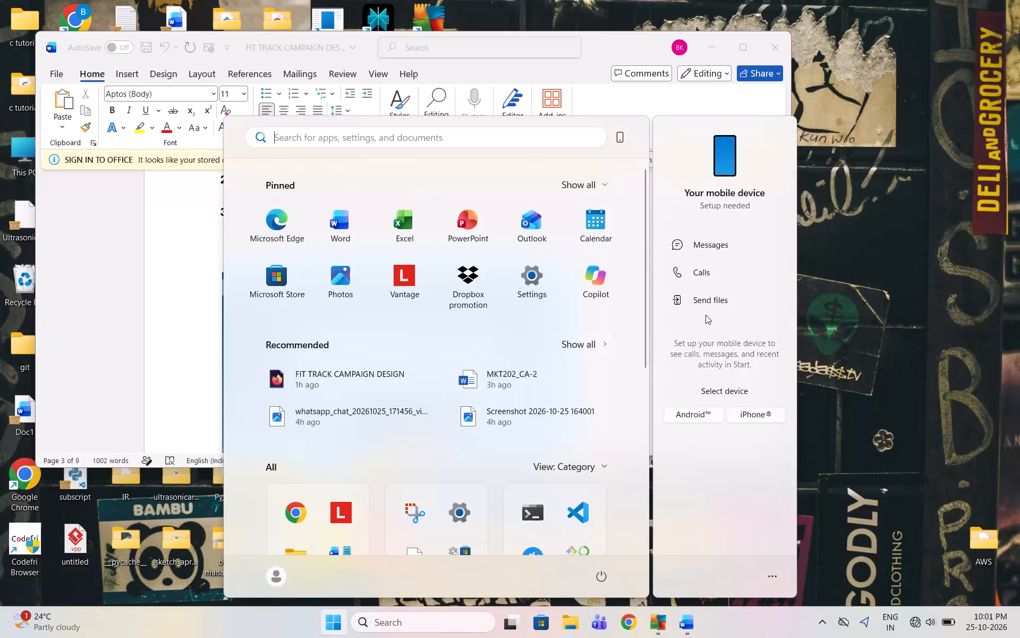
Dismiss the Start screen and maximize the FIT TRACK CAMPAIGN DESIGN document window.
click(882, 291)
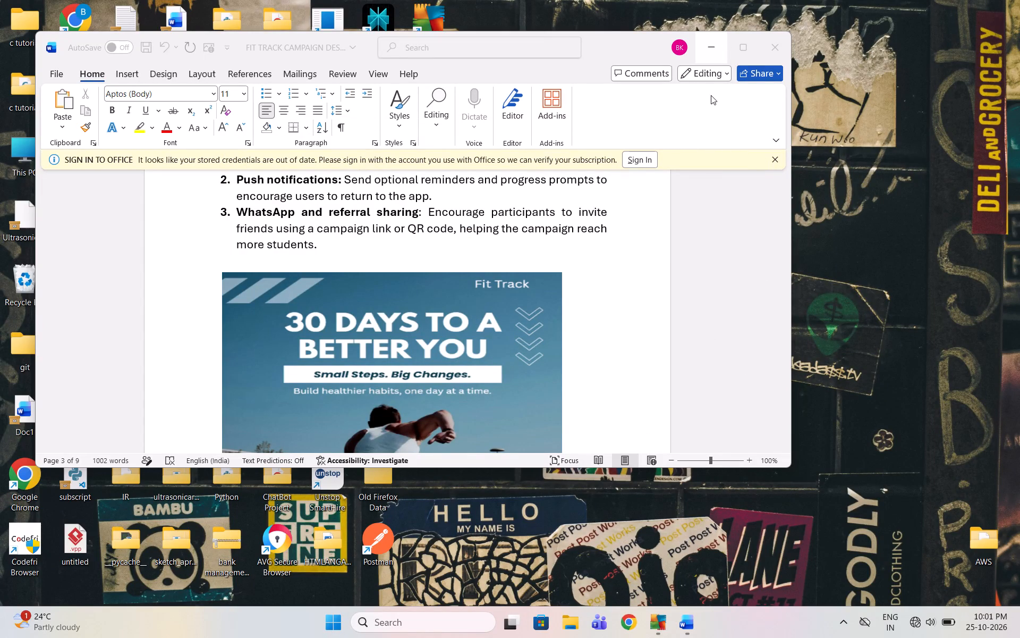
click(746, 53)
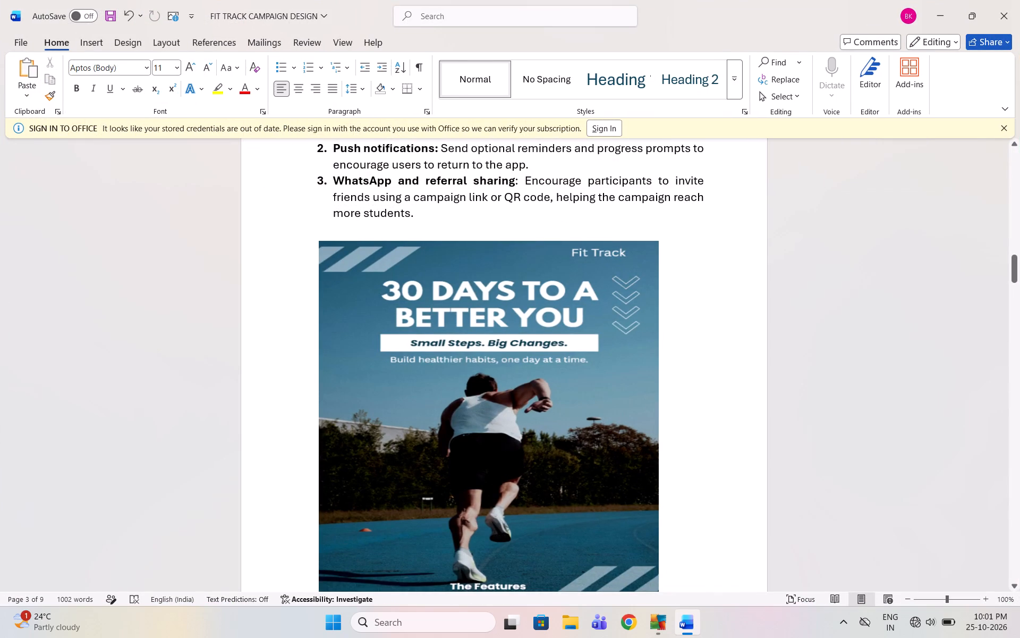
Review the Mobile Promotion & Execution section and the Instagram post screenshots that follow it.
scroll(253, 306, down, 2)
scroll(262, 511, down, 20)
scroll(262, 511, down, 5)
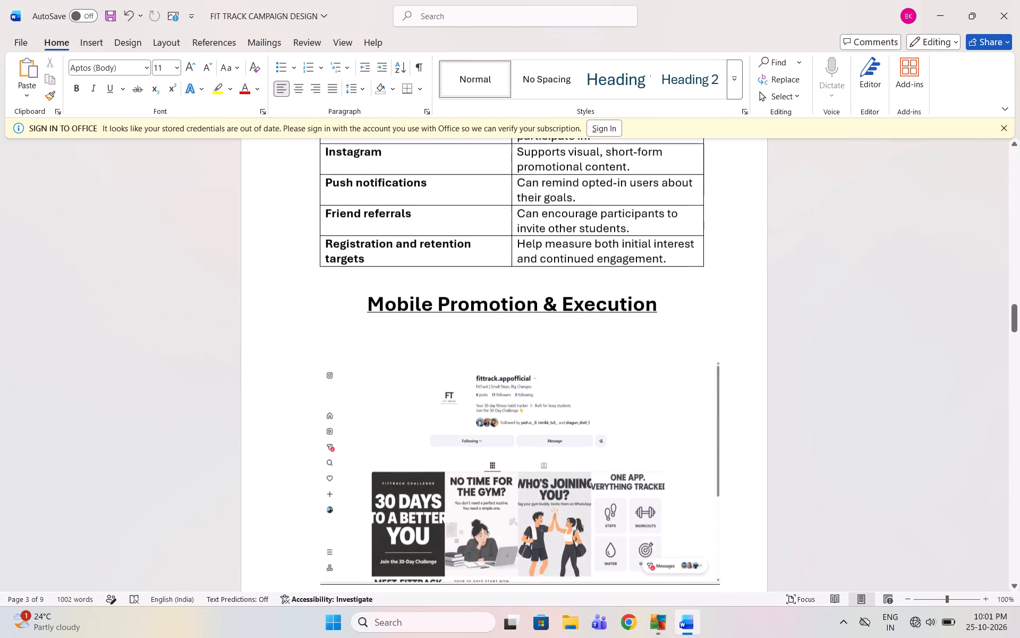
scroll(263, 511, down, 14)
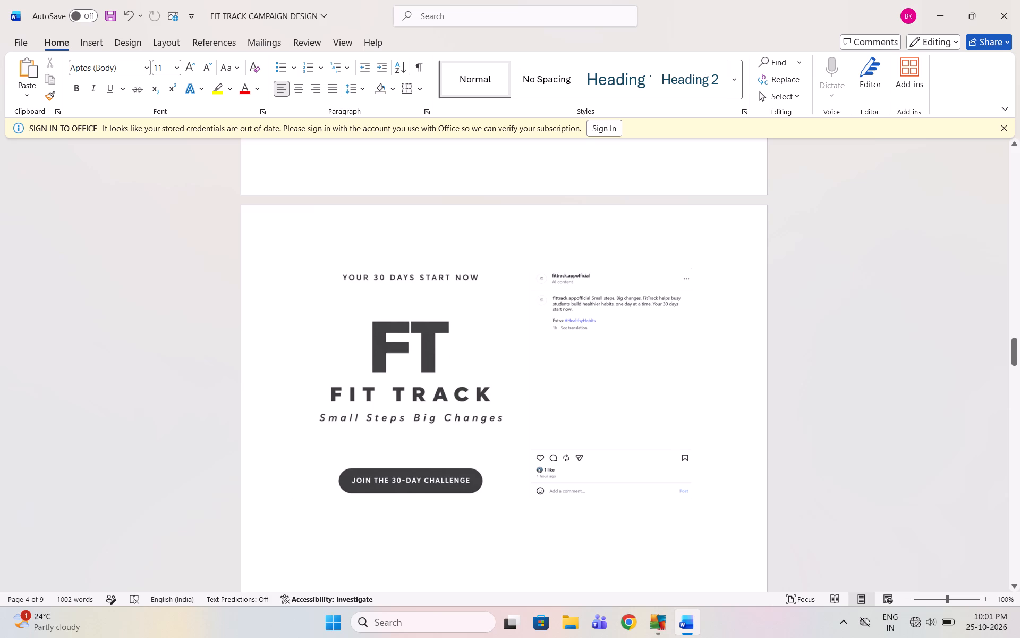
scroll(324, 636, up, 2)
scroll(373, 518, up, 5)
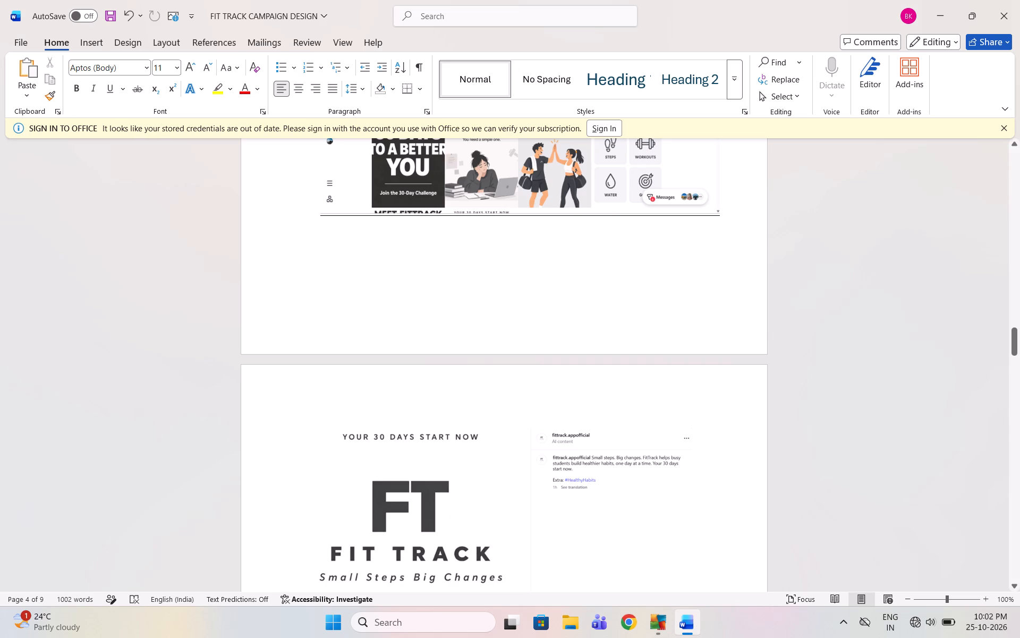
Cut the old fittrack.appofficial profile screenshot from below the Mobile Promotion & Execution heading.
scroll(492, 445, up, 4)
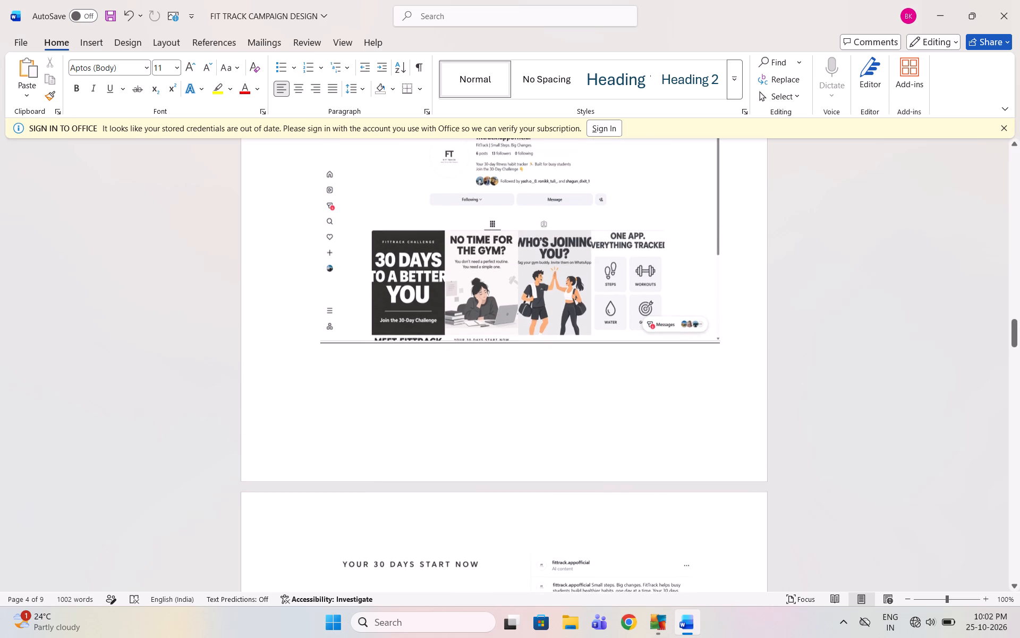
scroll(492, 444, up, 2)
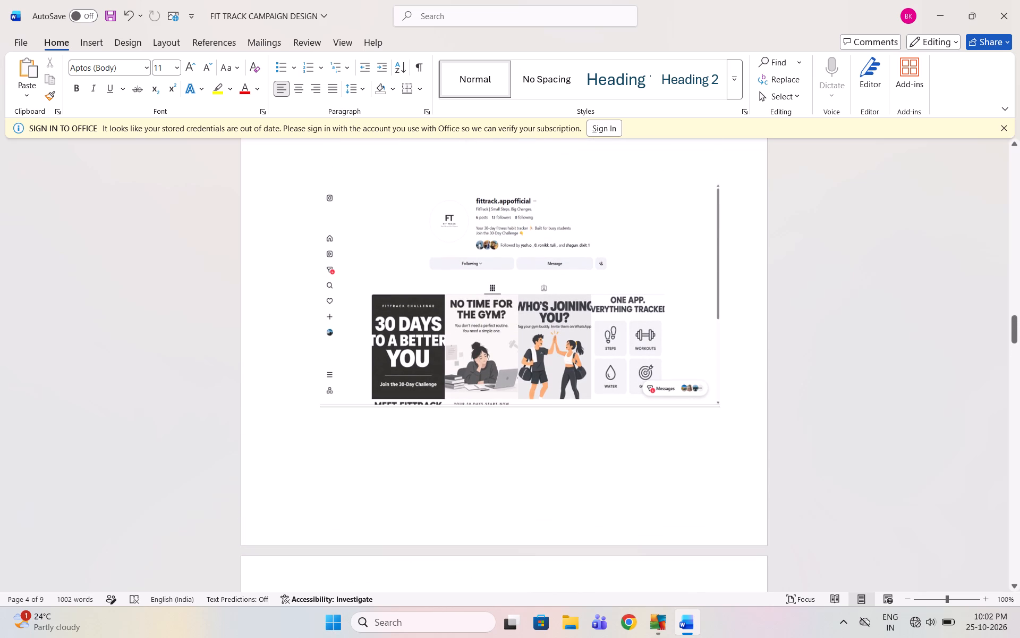
scroll(471, 450, up, 3)
click(412, 415)
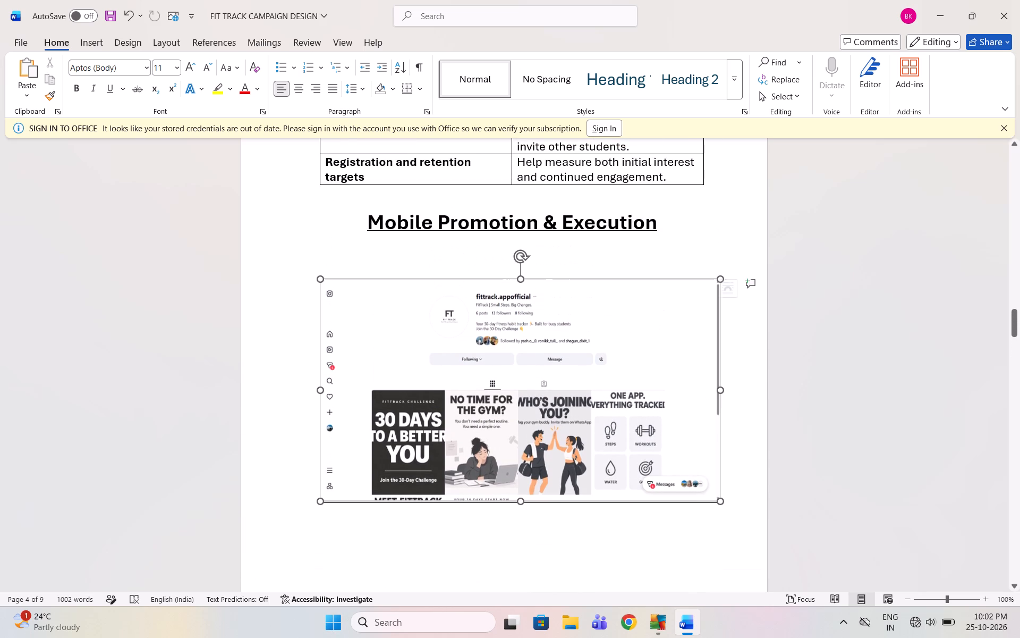
right_click(412, 415)
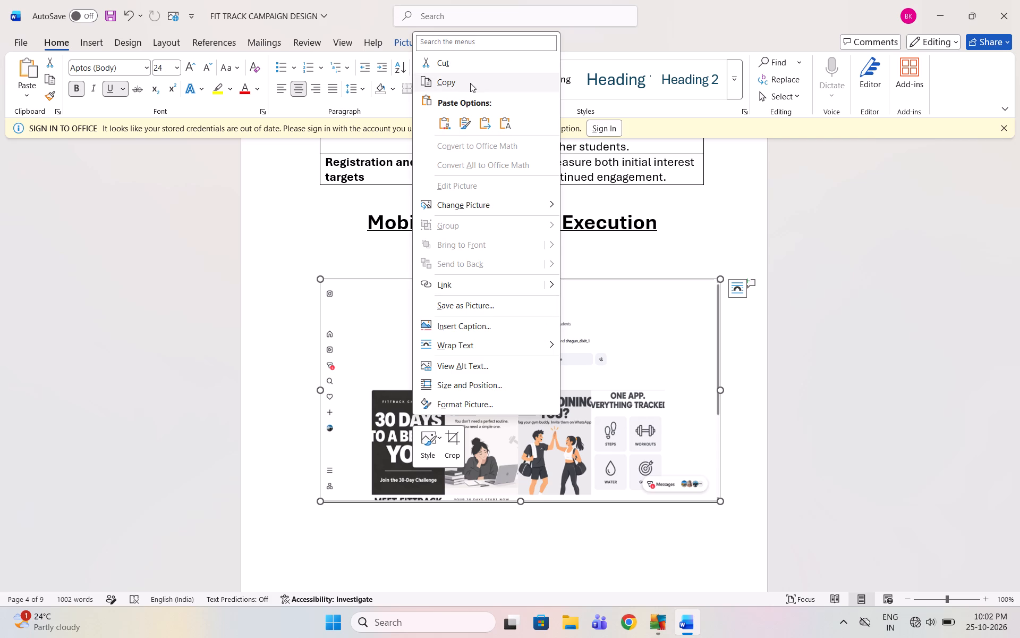
click(466, 66)
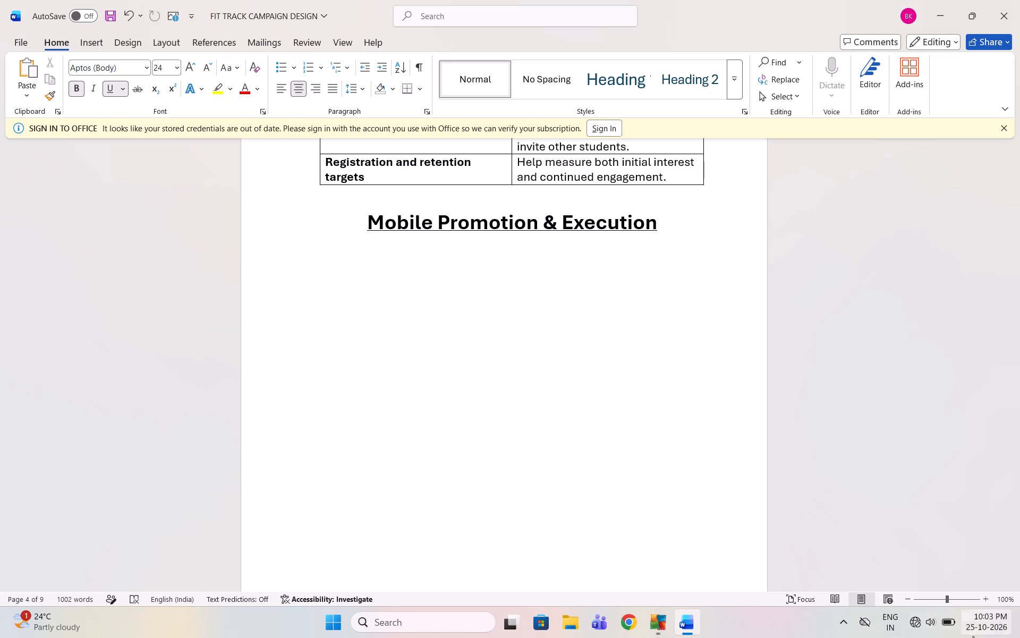
Connect the computer to the iPhone Wi-Fi network and return to the document.
click(924, 627)
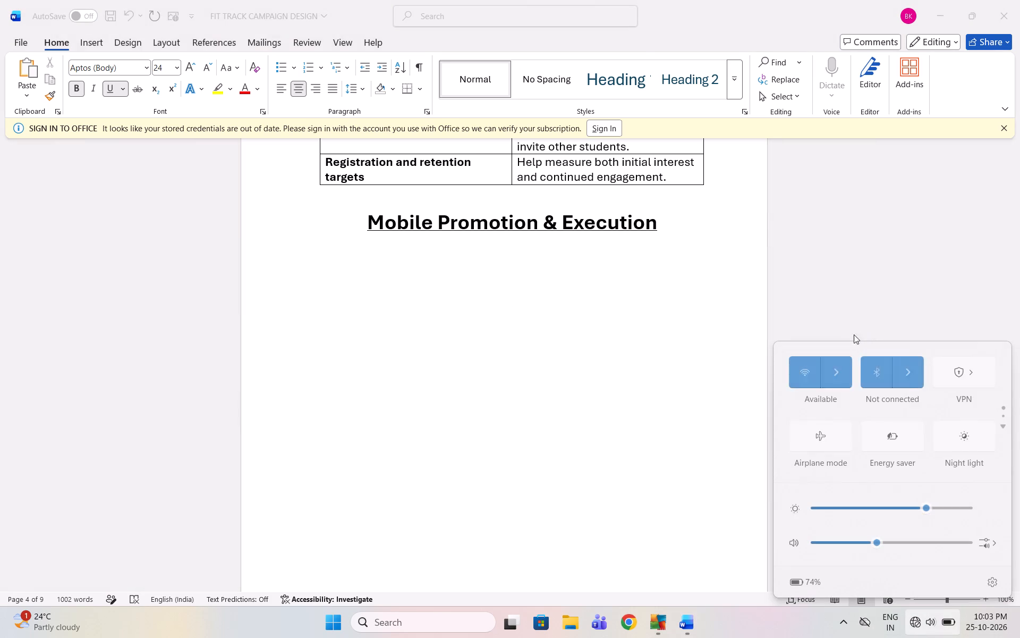
click(840, 367)
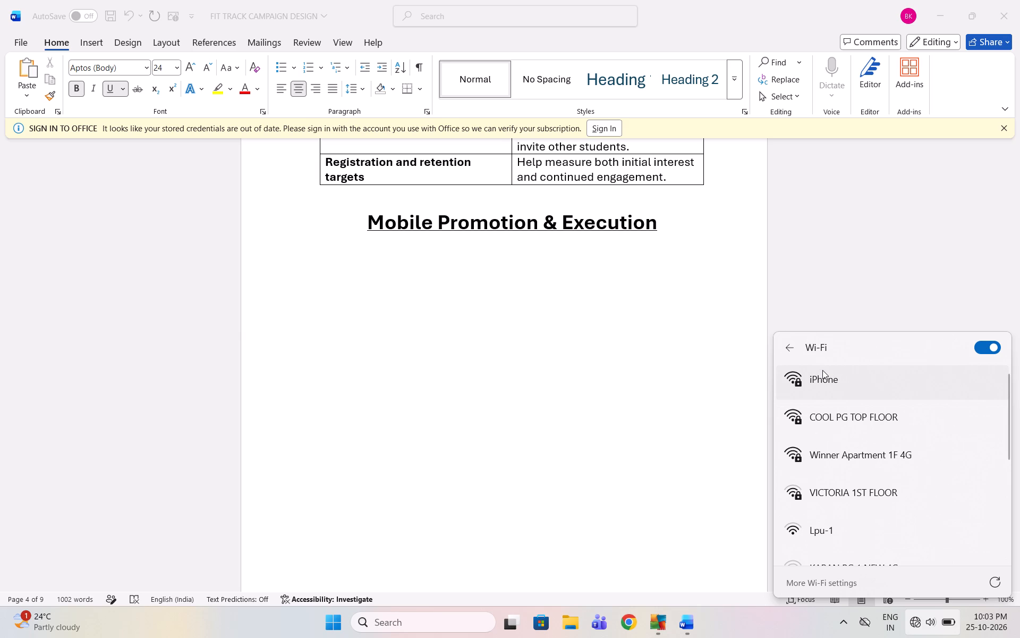
click(828, 387)
click(942, 447)
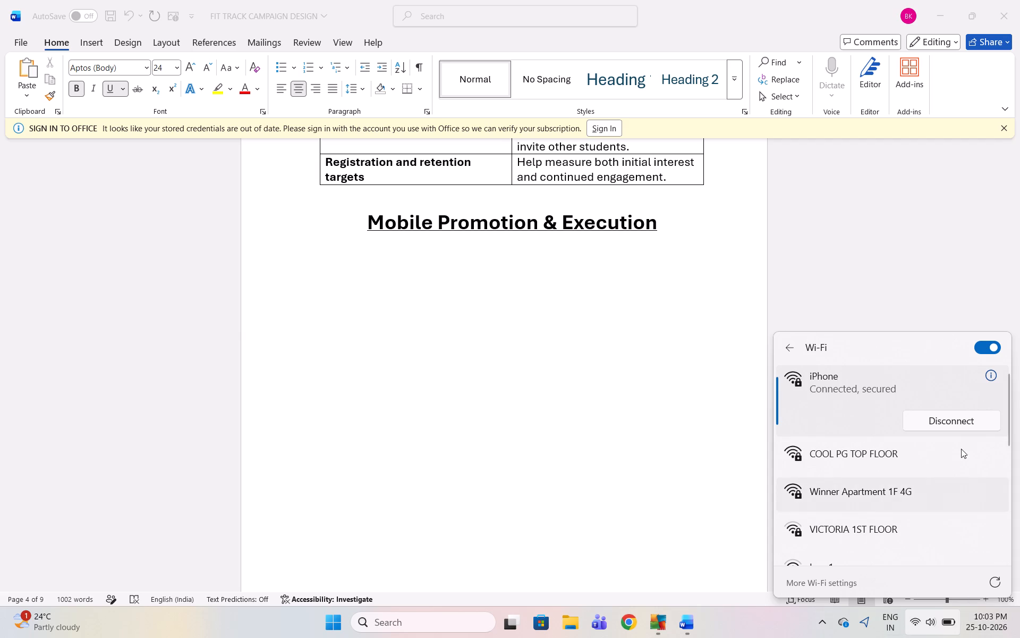
click(913, 286)
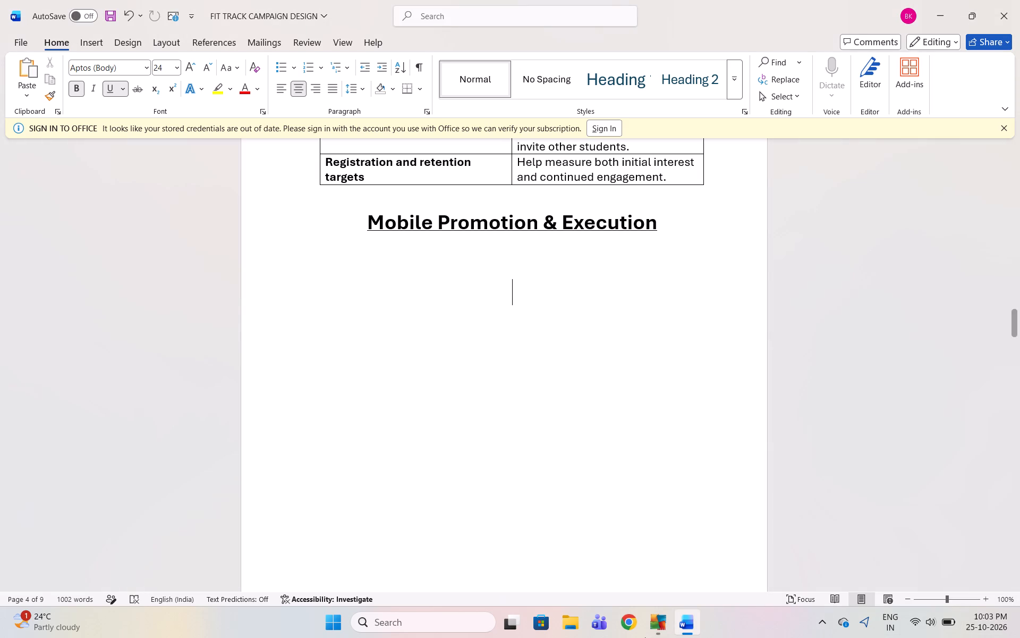
Open Chrome with the Person 1 profile and go to the Instagram site.
double_click(632, 621)
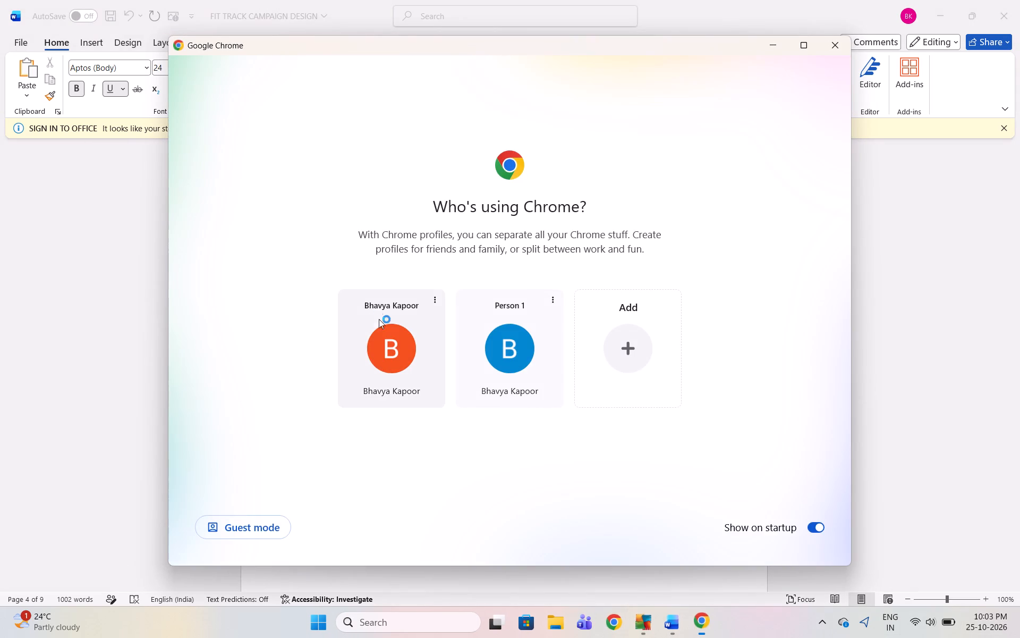
click(471, 331)
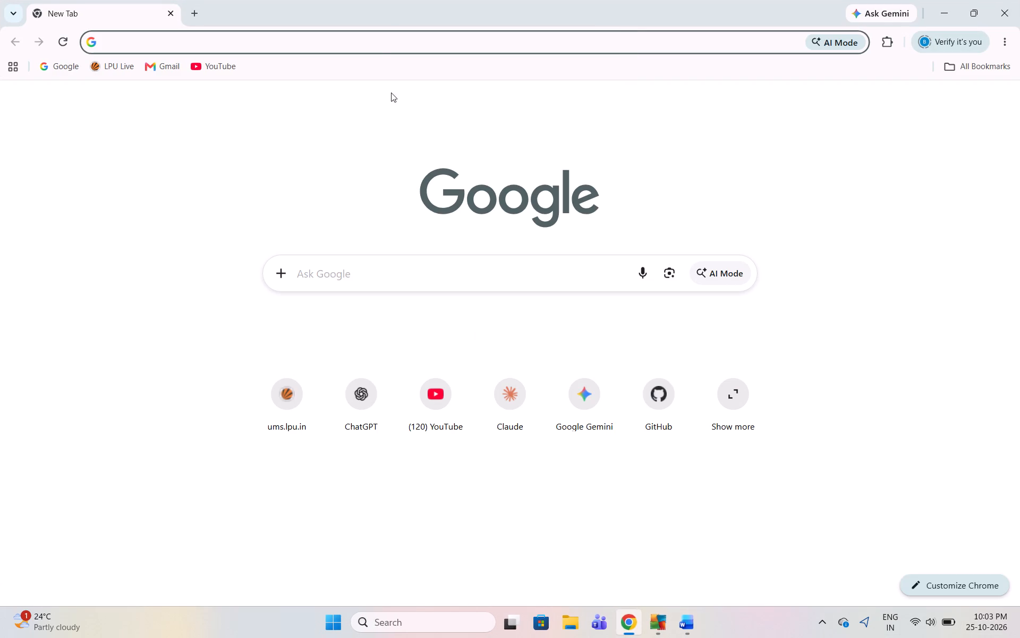
click(381, 39)
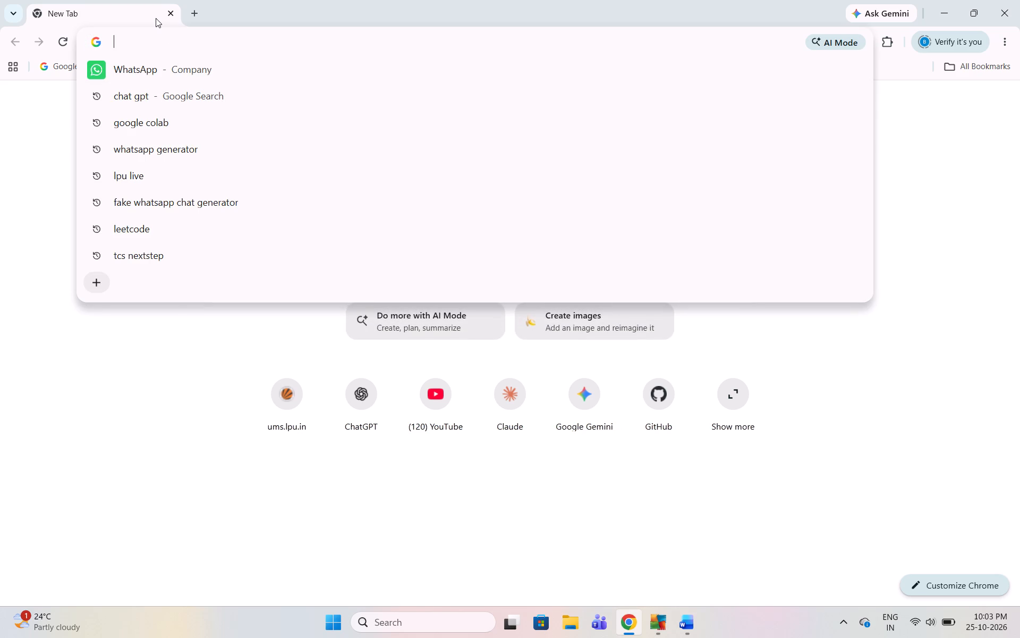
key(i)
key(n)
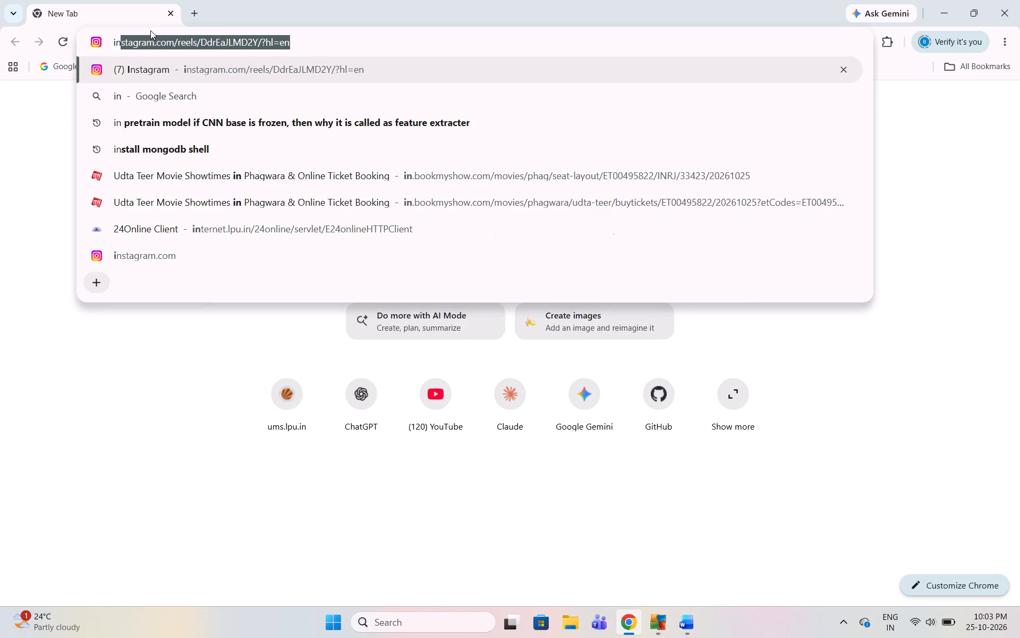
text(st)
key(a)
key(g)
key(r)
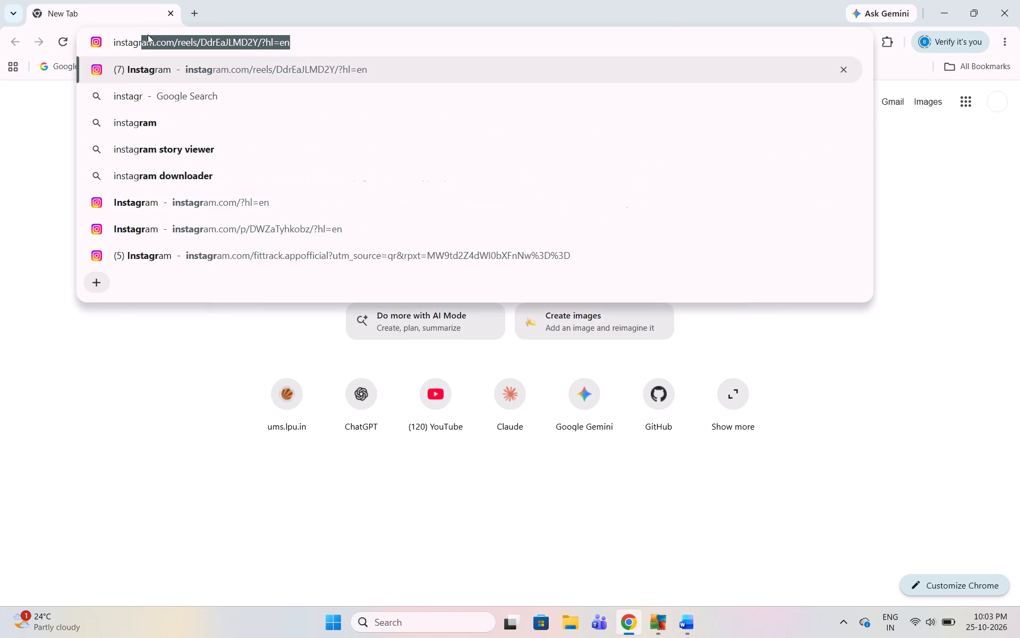
click(132, 75)
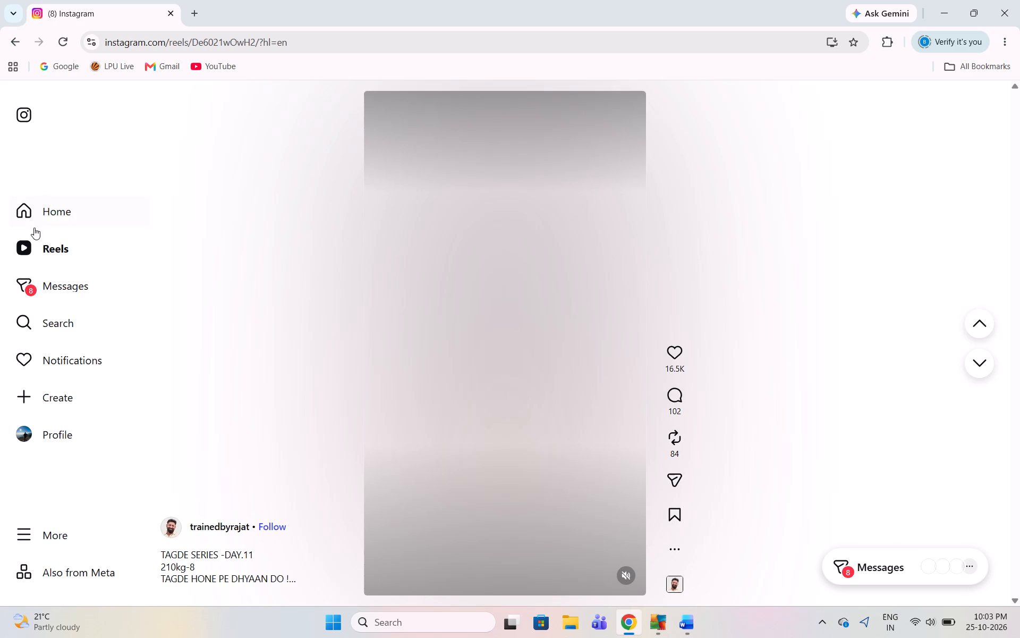
Search Instagram for "fit" and open the fittrack.appofficial profile.
click(31, 323)
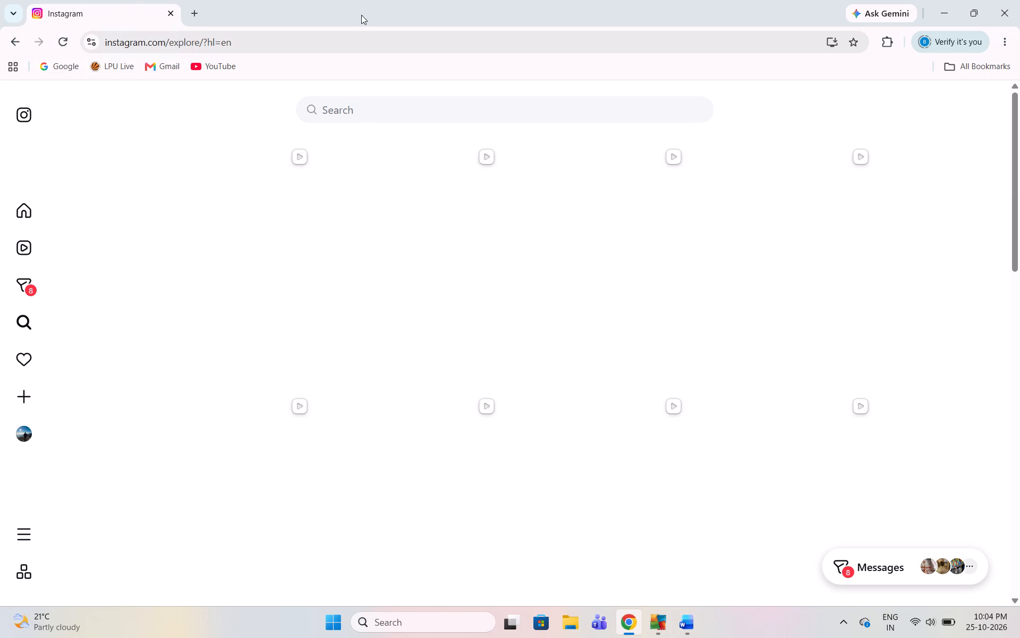
click(336, 116)
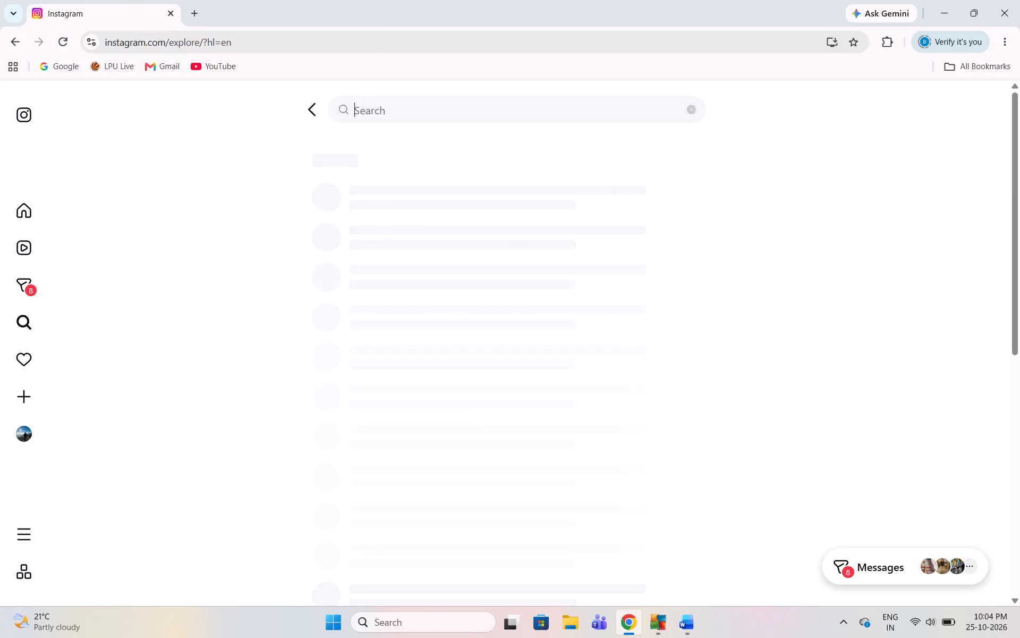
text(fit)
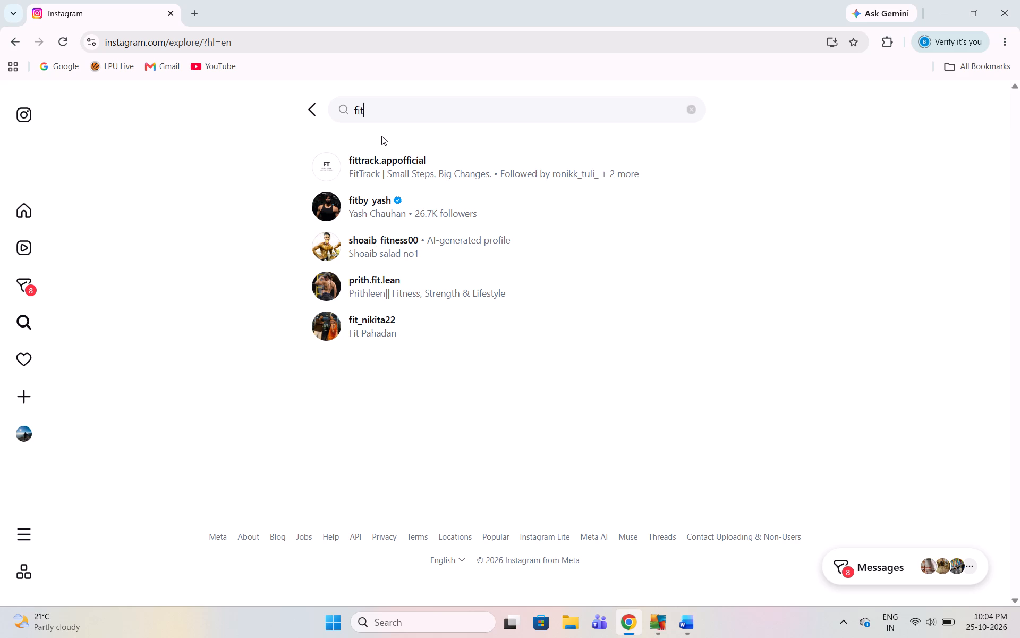
click(397, 162)
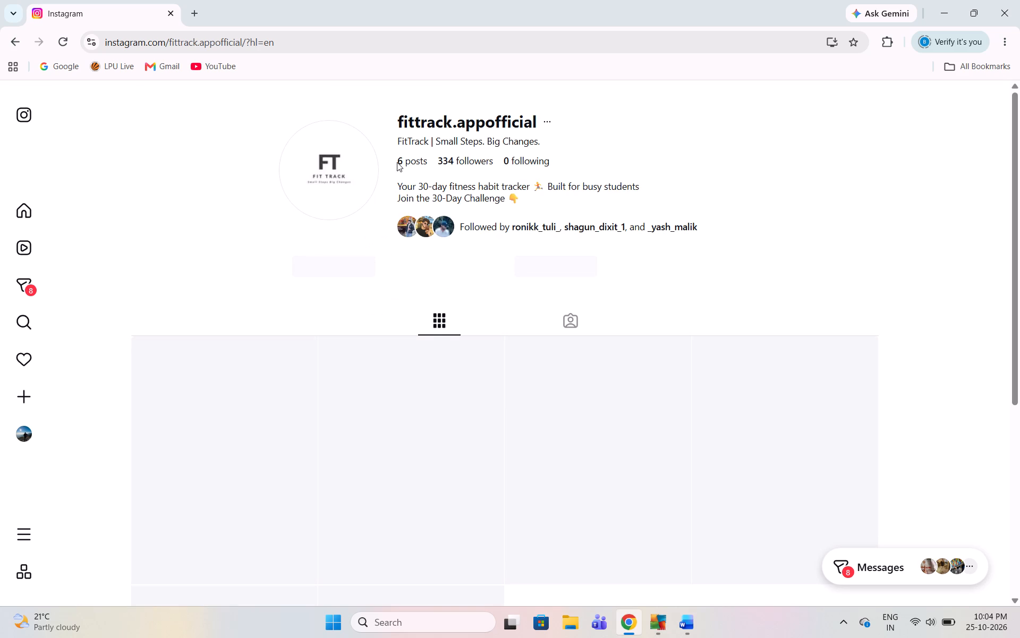
Look over the profile's posts and capture a screen snip of the page area from the profile header to the first post row.
scroll(458, 389, down, 1)
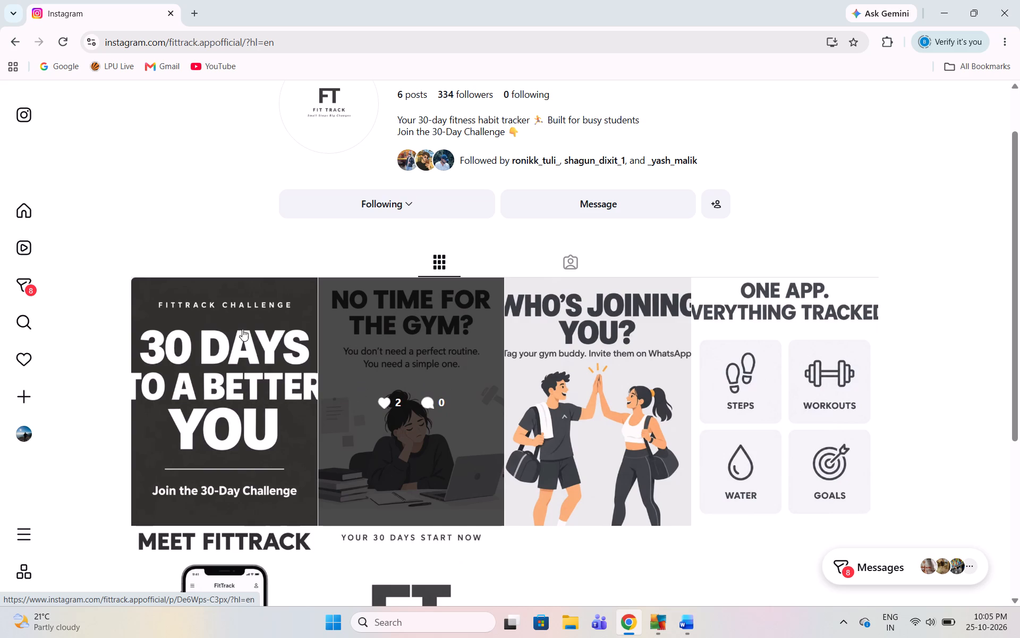
scroll(260, 258, down, 2)
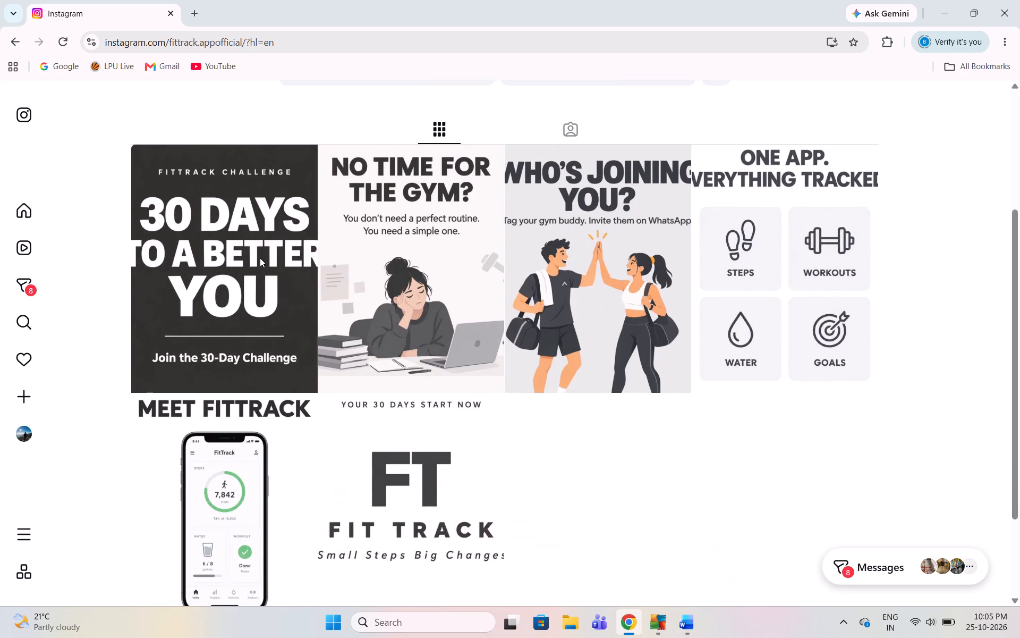
scroll(260, 258, down, 3)
scroll(260, 258, up, 1)
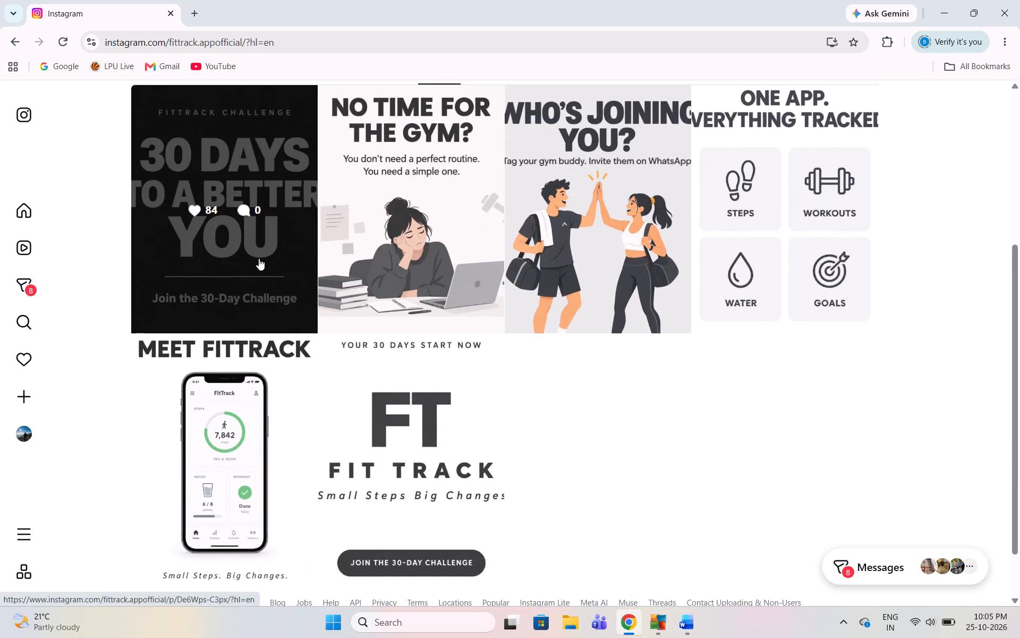
scroll(258, 258, up, 4)
scroll(381, 254, up, 2)
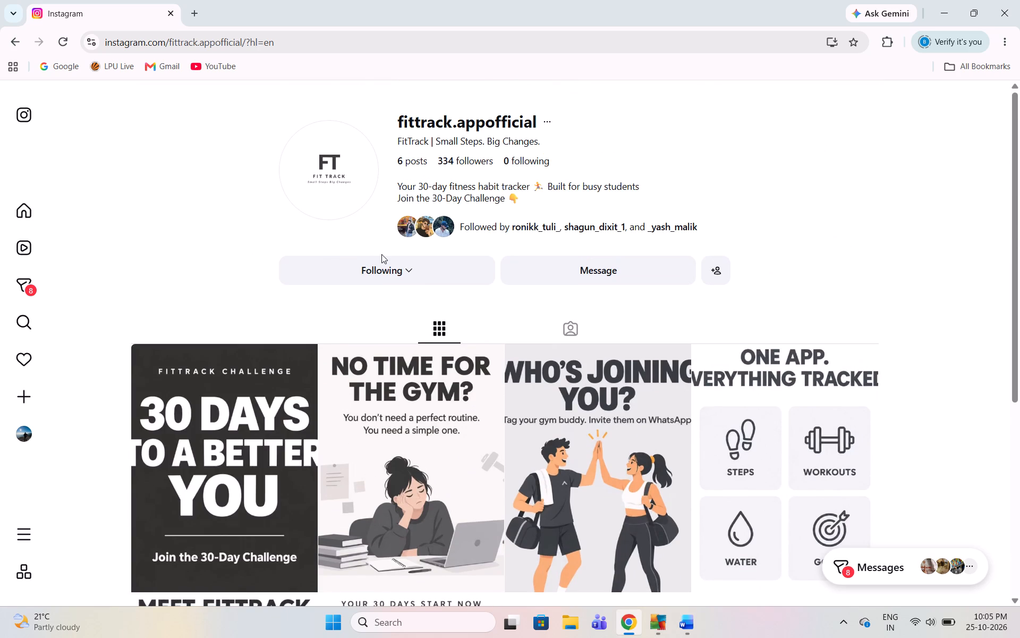
scroll(381, 254, up, 1)
key(shift+super+s)
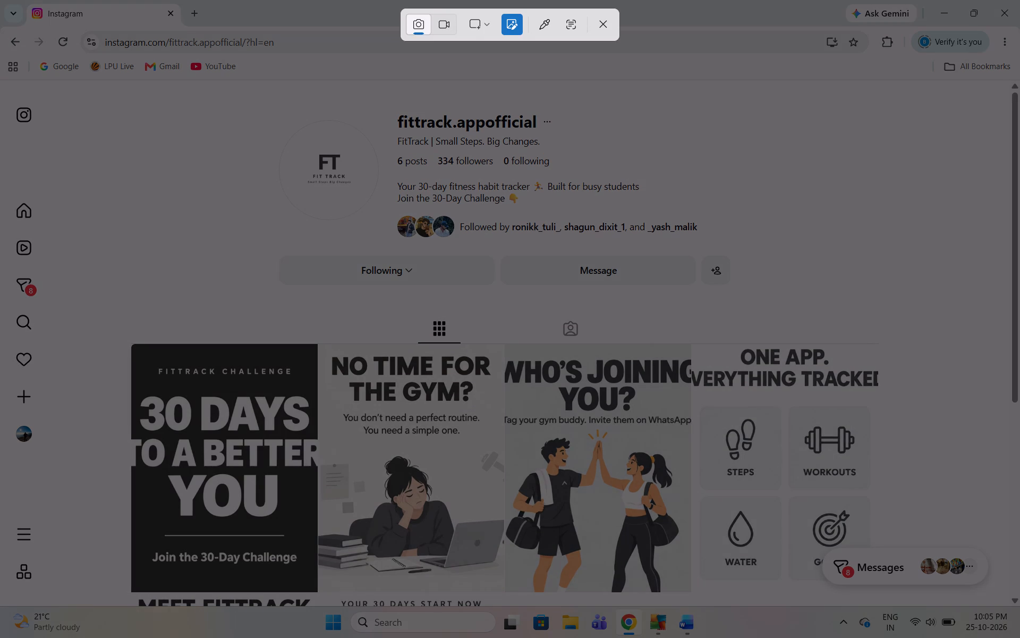
drag(0, 79, 1019, 609)
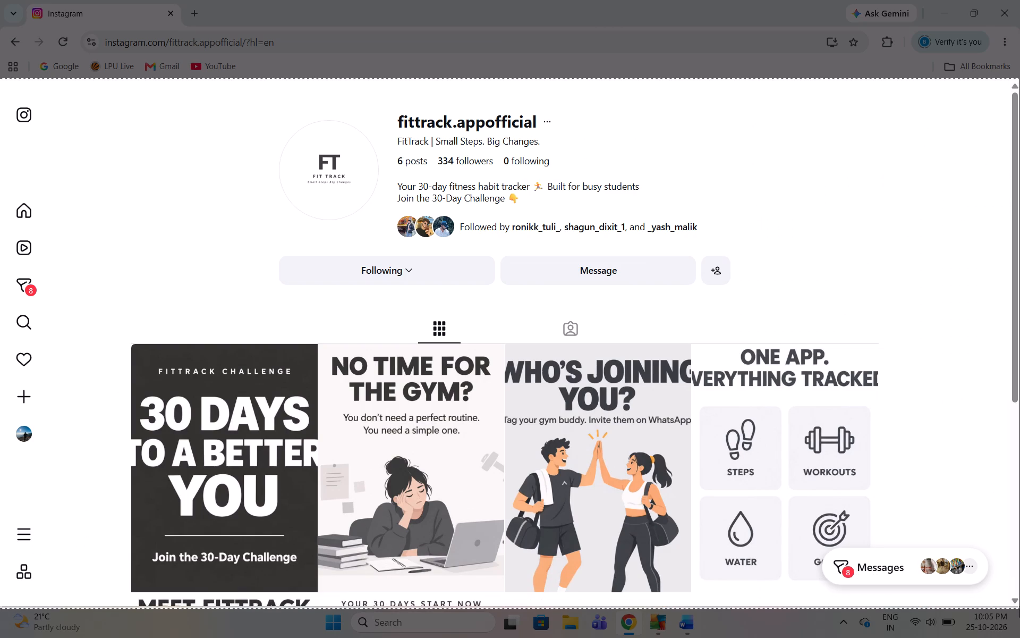
drag(1019, 609, 1019, 606)
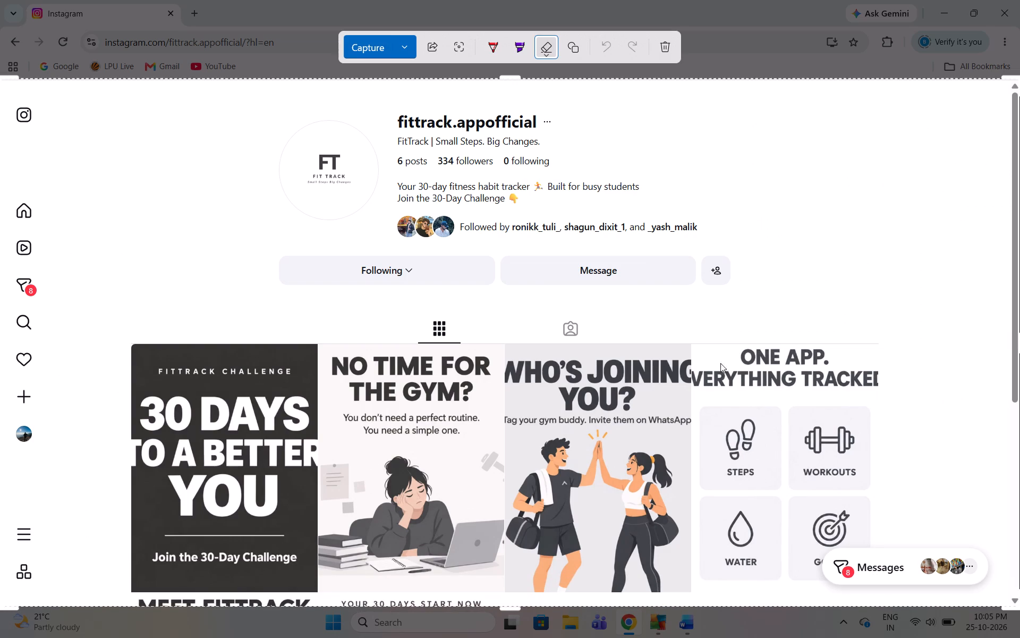
click(361, 45)
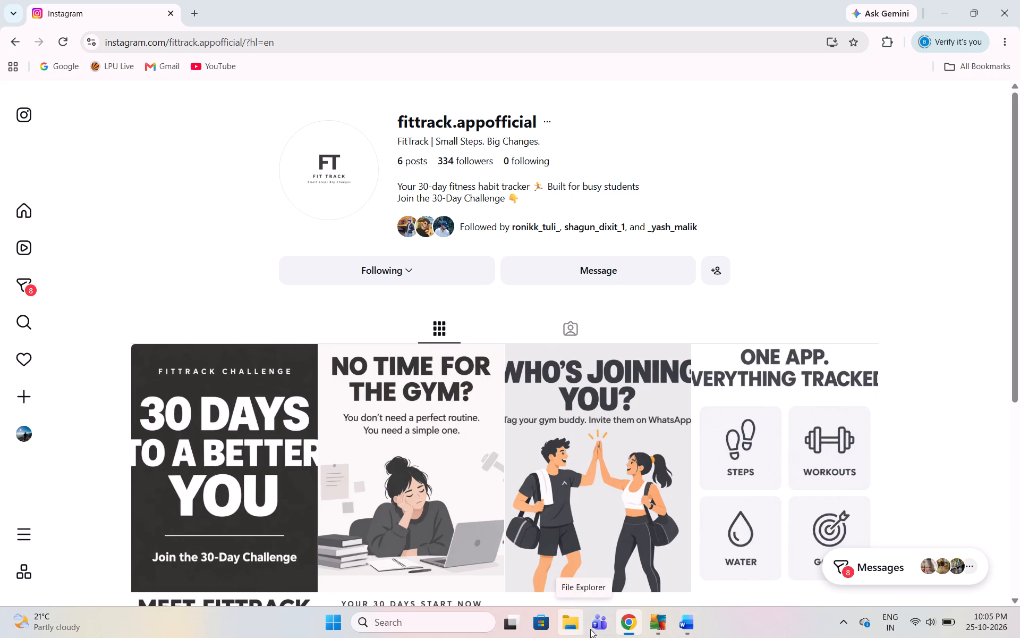
Switch back to Word and paste the new profile screenshot below the Mobile Promotion & Execution heading.
click(676, 621)
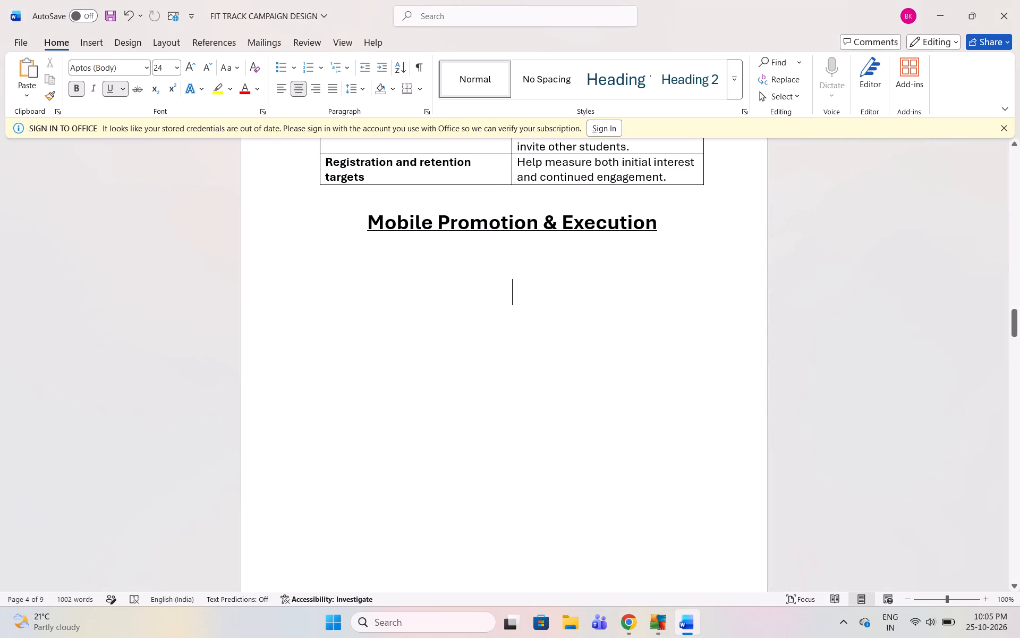
key(ctrl+v)
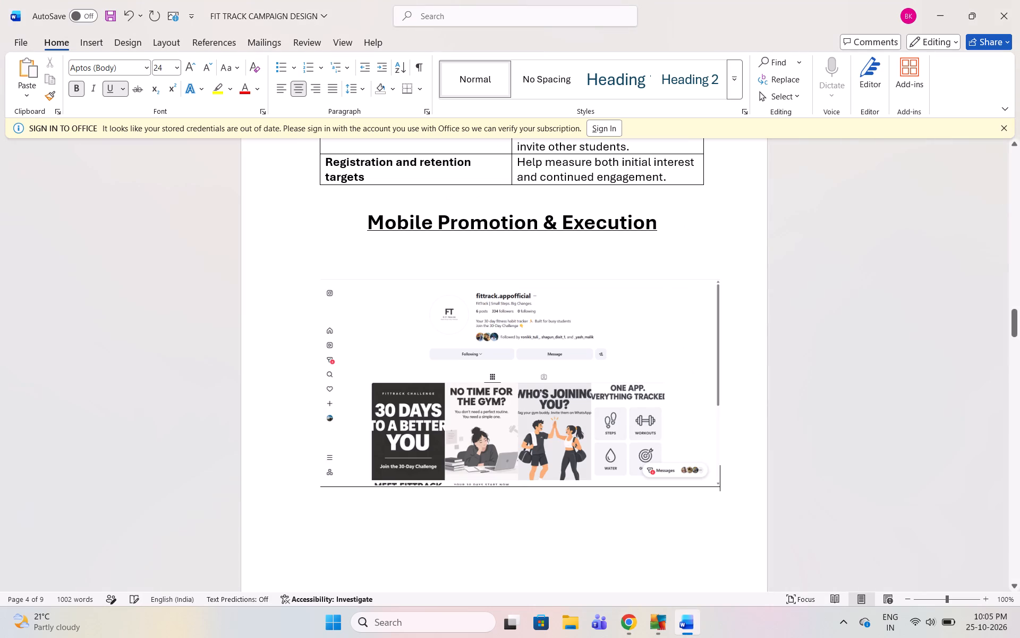
Set the text wrapping of the pasted profile screenshot to Tight.
click(512, 488)
click(521, 456)
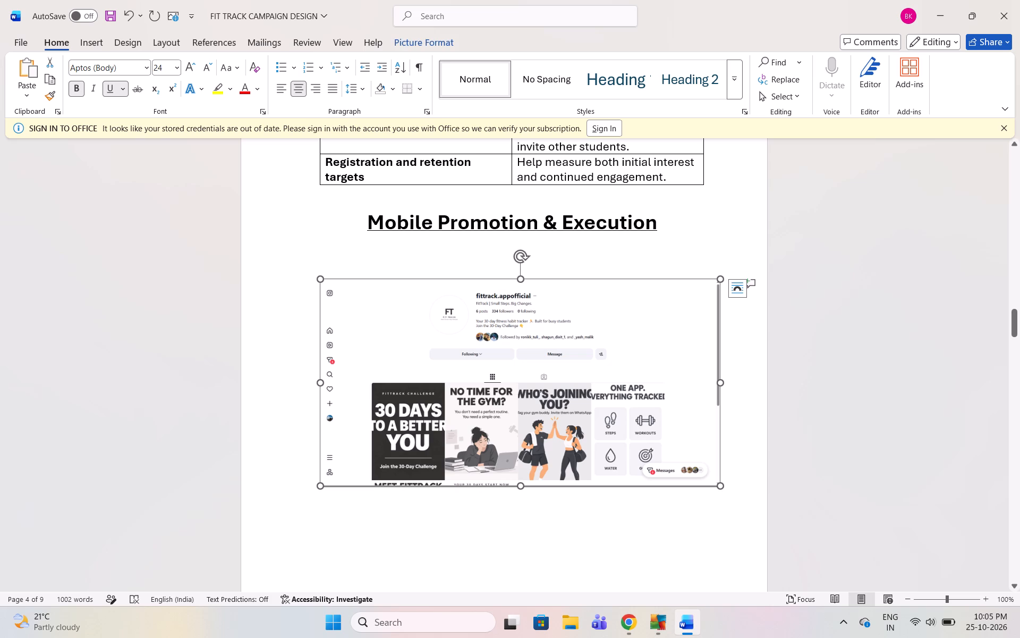
click(730, 290)
click(812, 393)
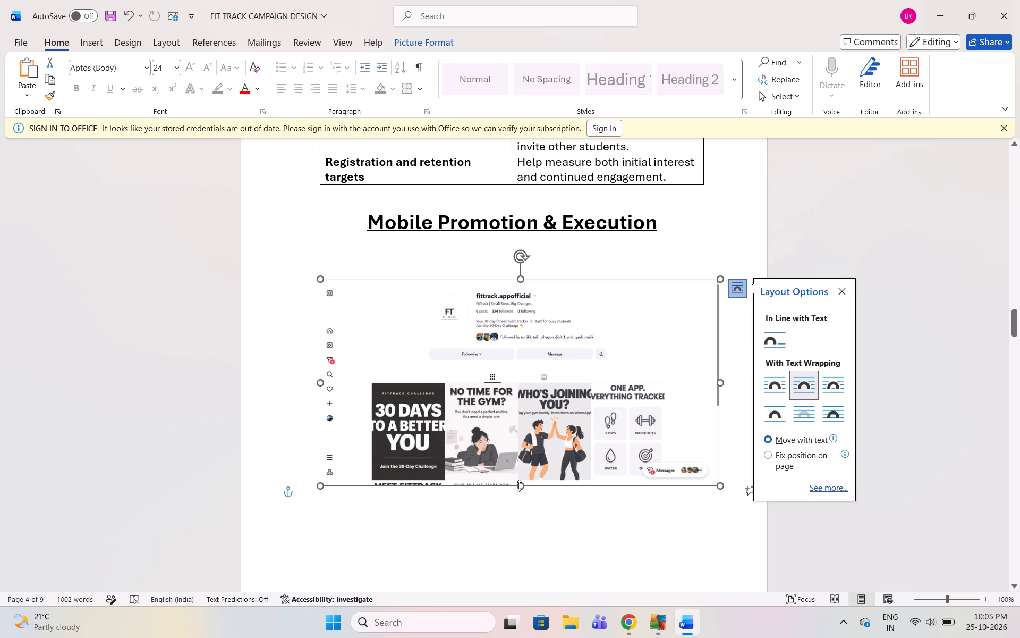
Stretch the pasted profile screenshot to nearly one and a half times its height and slightly wider, extending past both text margins, and deselect it.
drag(520, 485, 509, 575)
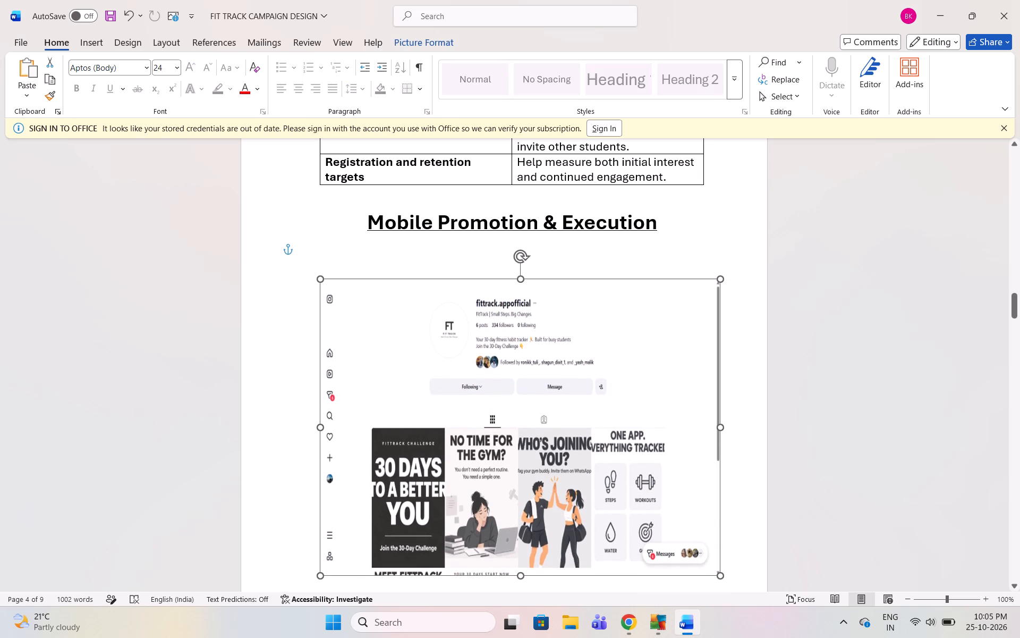
drag(509, 575, 508, 575)
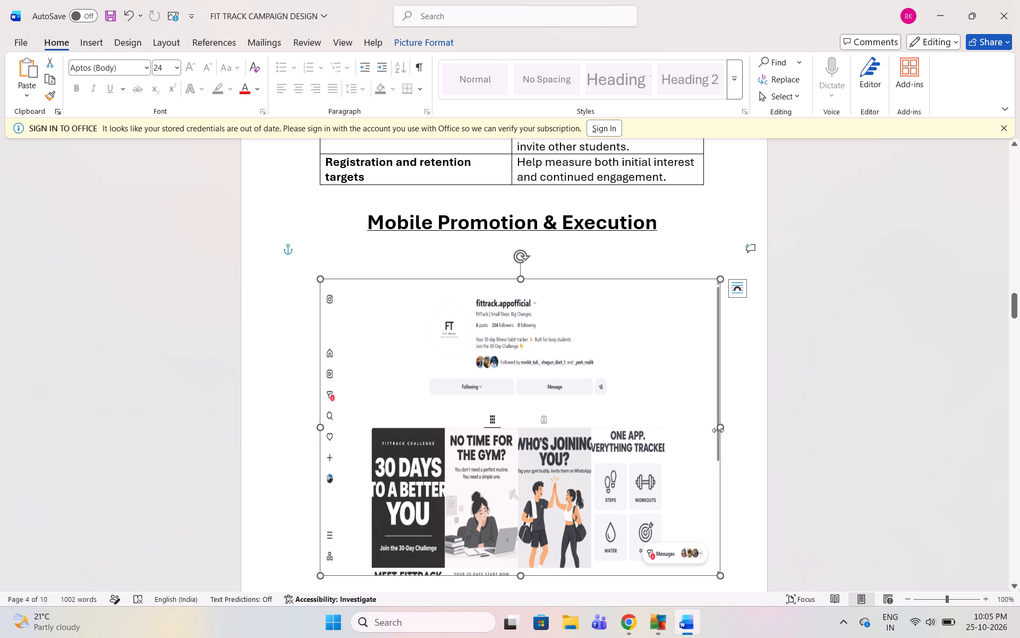
drag(718, 430, 677, 402)
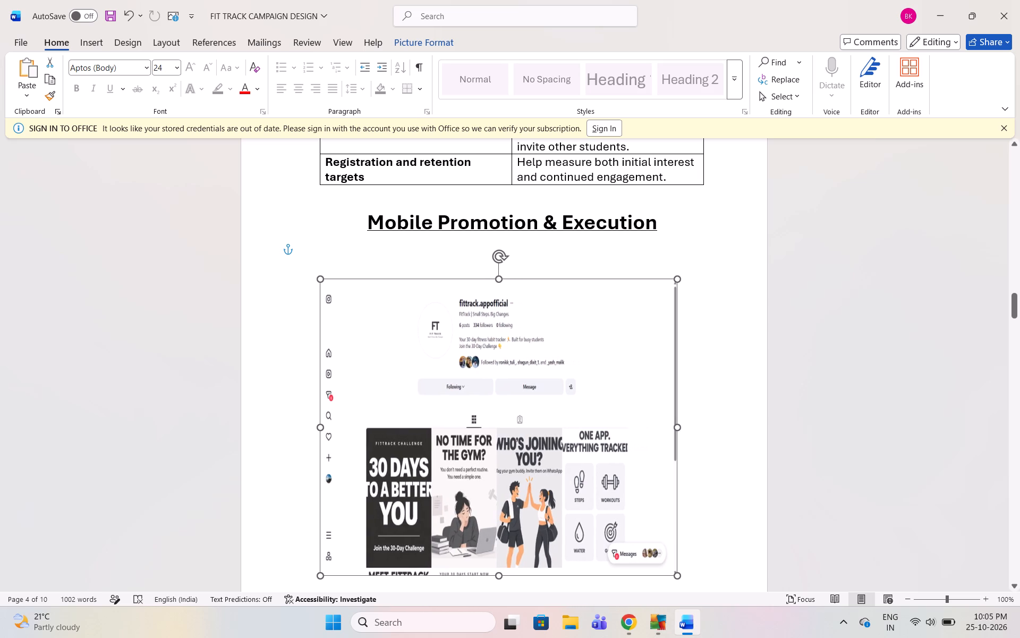
drag(677, 402, 684, 402)
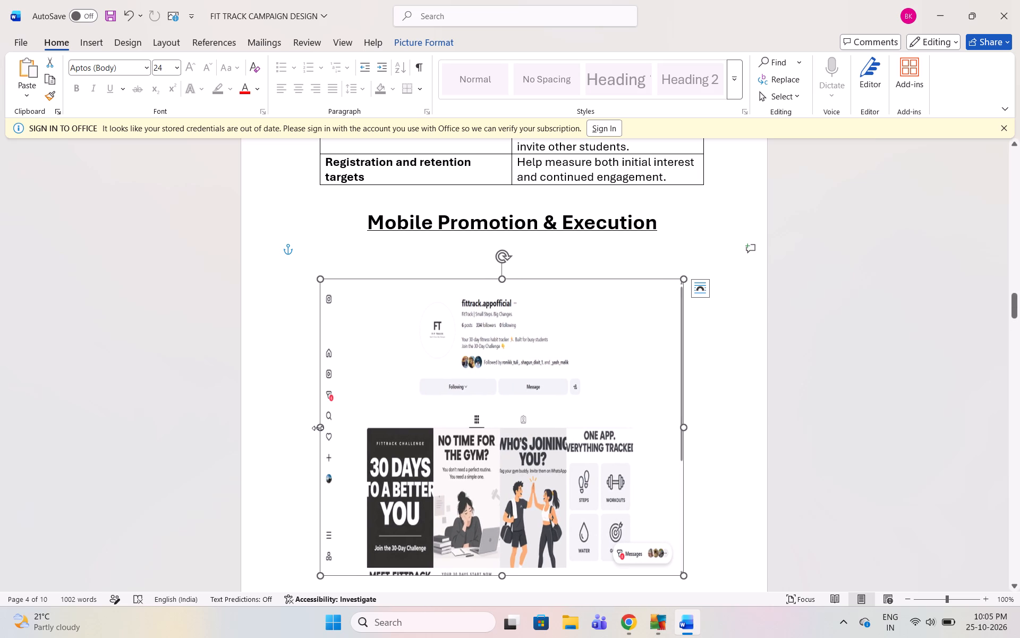
drag(318, 427, 289, 417)
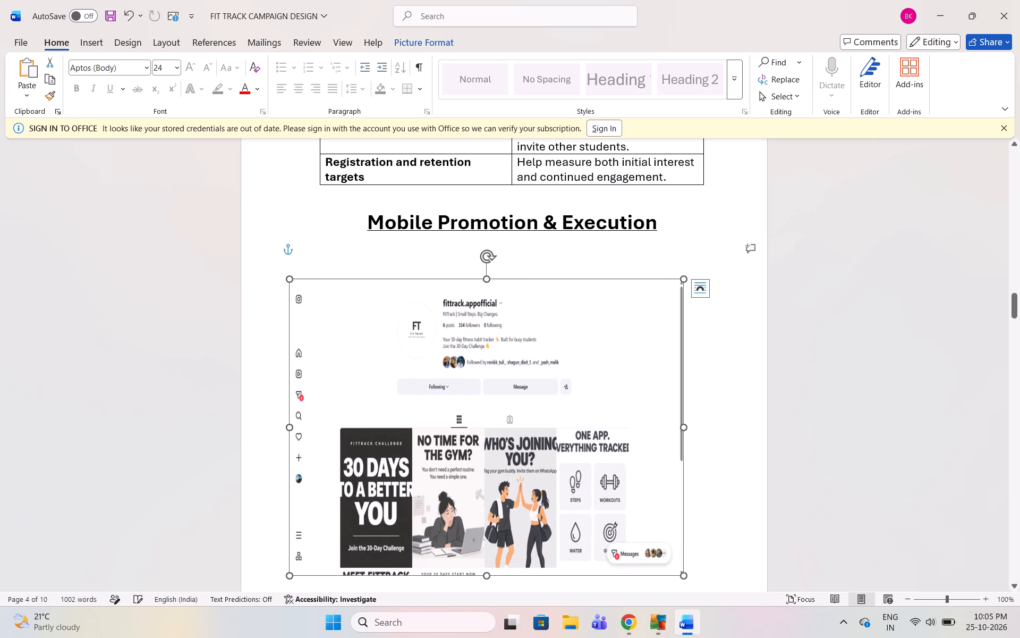
drag(681, 428, 709, 423)
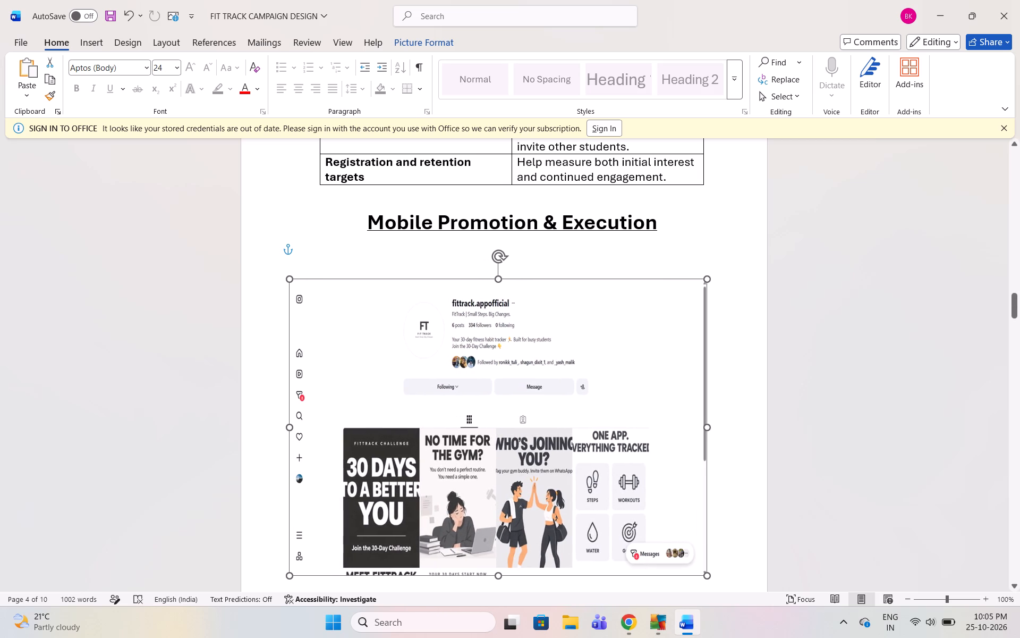
drag(709, 423, 723, 422)
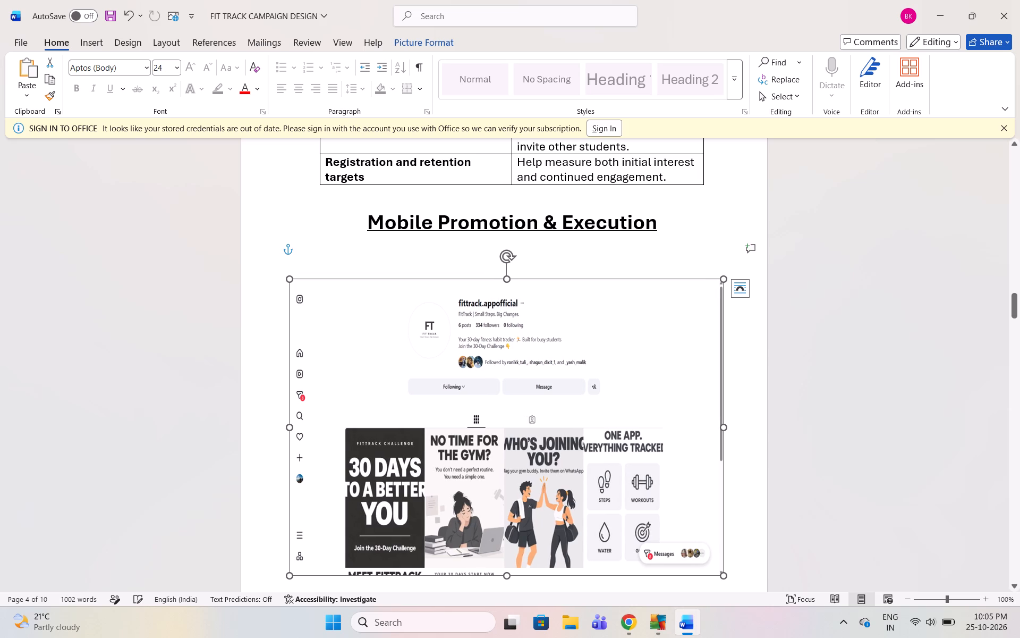
click(747, 415)
Look over the Instagram post screenshots that follow the profile screenshot, down to the Meet FitTrack post.
scroll(747, 415, down, 13)
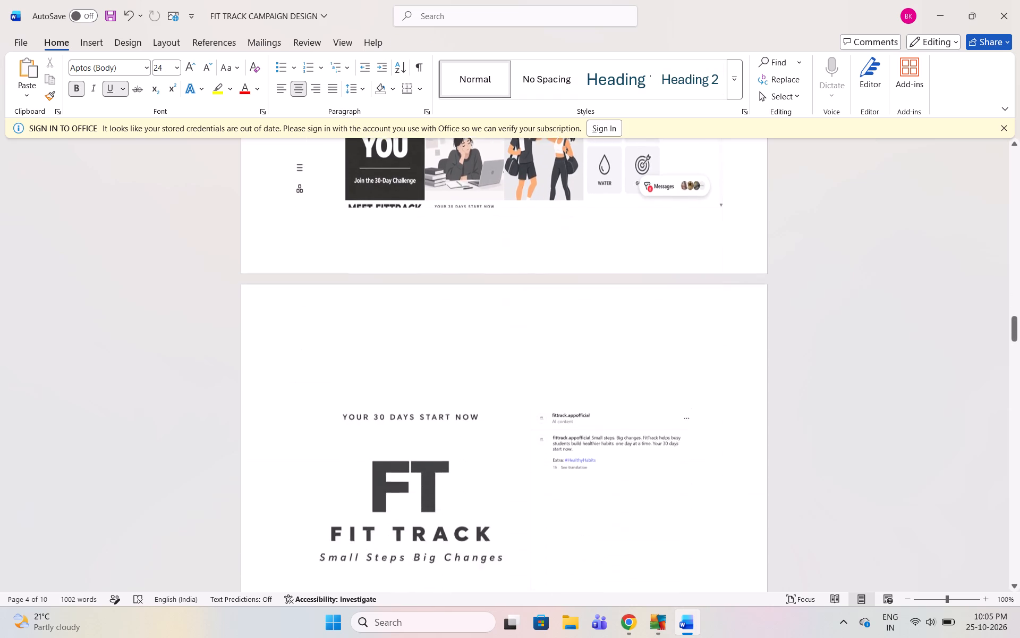
scroll(738, 415, down, 8)
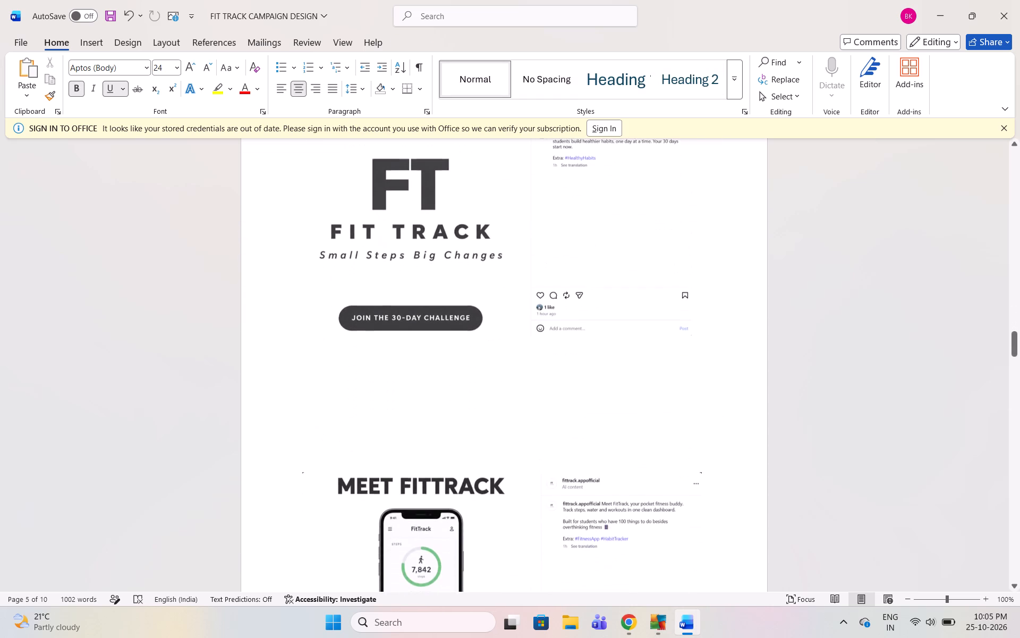
scroll(720, 416, down, 6)
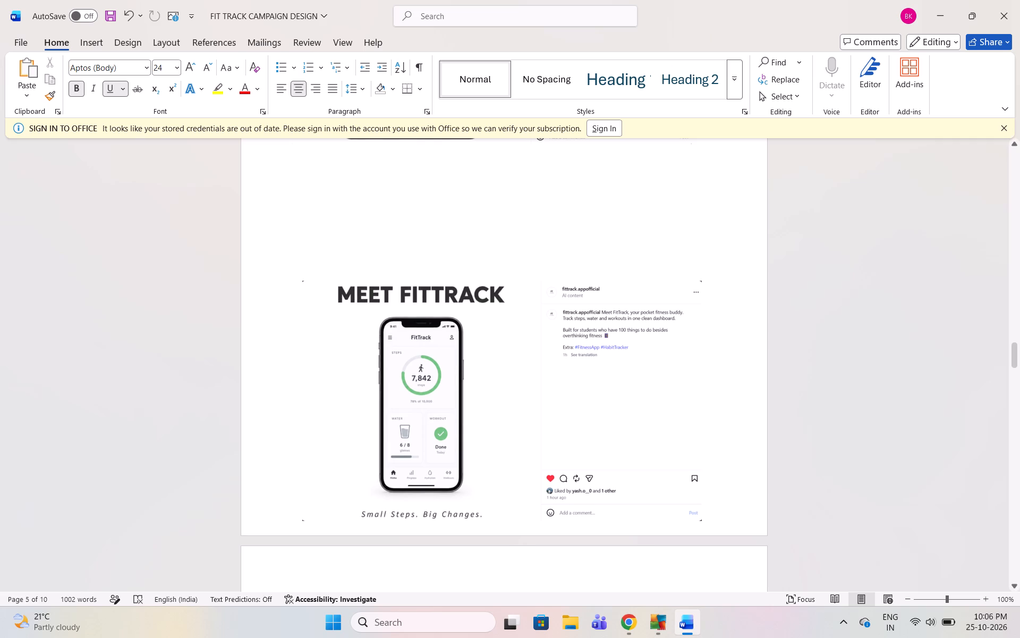
Switch to Chrome and open the "30 Days to a Better You" post from the fittrack.appofficial profile.
click(632, 584)
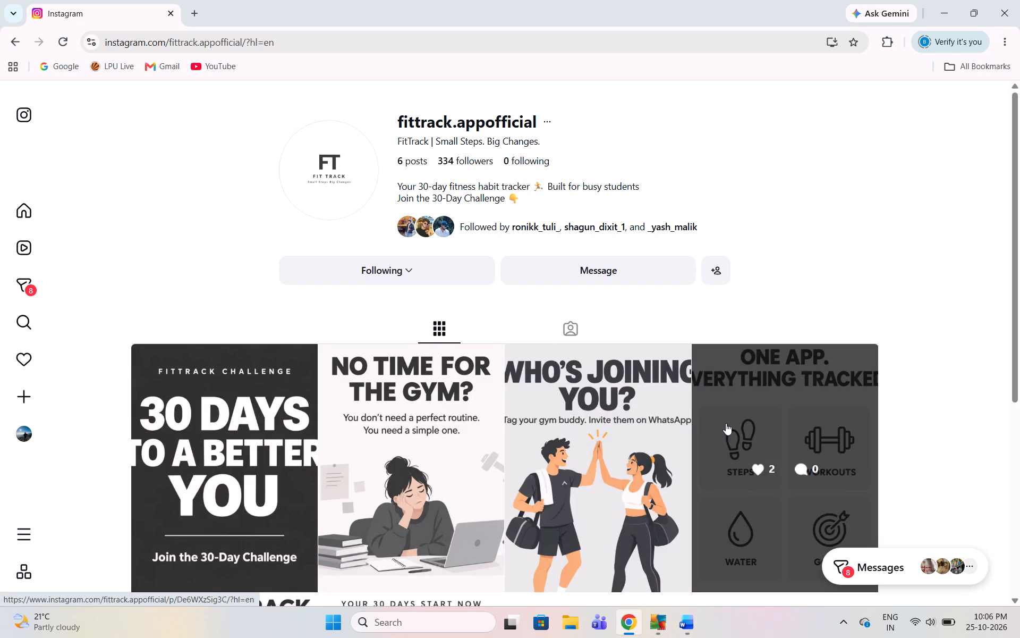
scroll(752, 415, down, 1)
scroll(284, 418, down, 2)
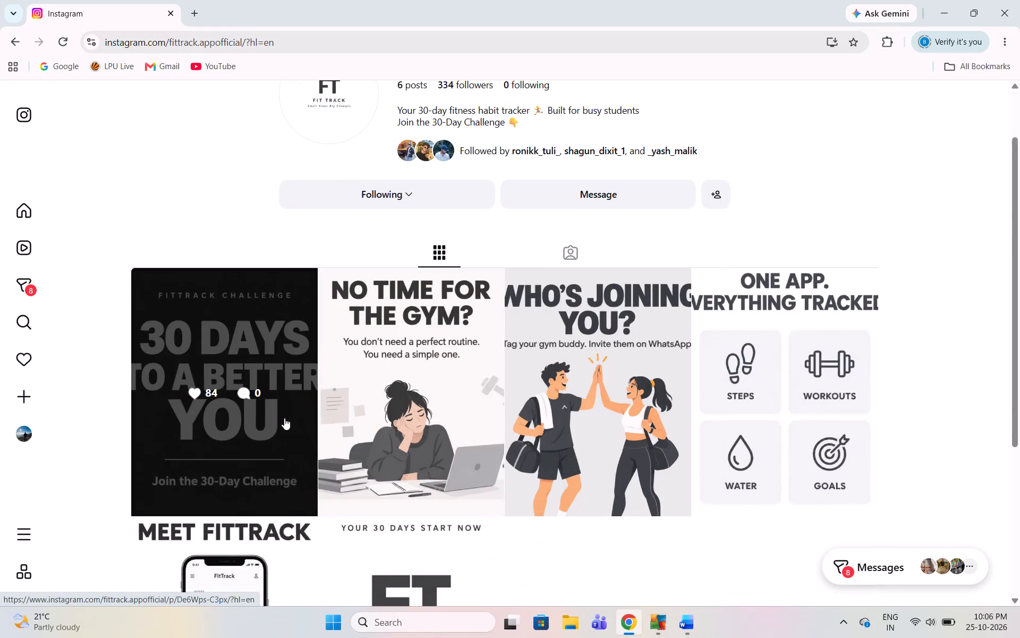
scroll(284, 418, down, 1)
click(213, 280)
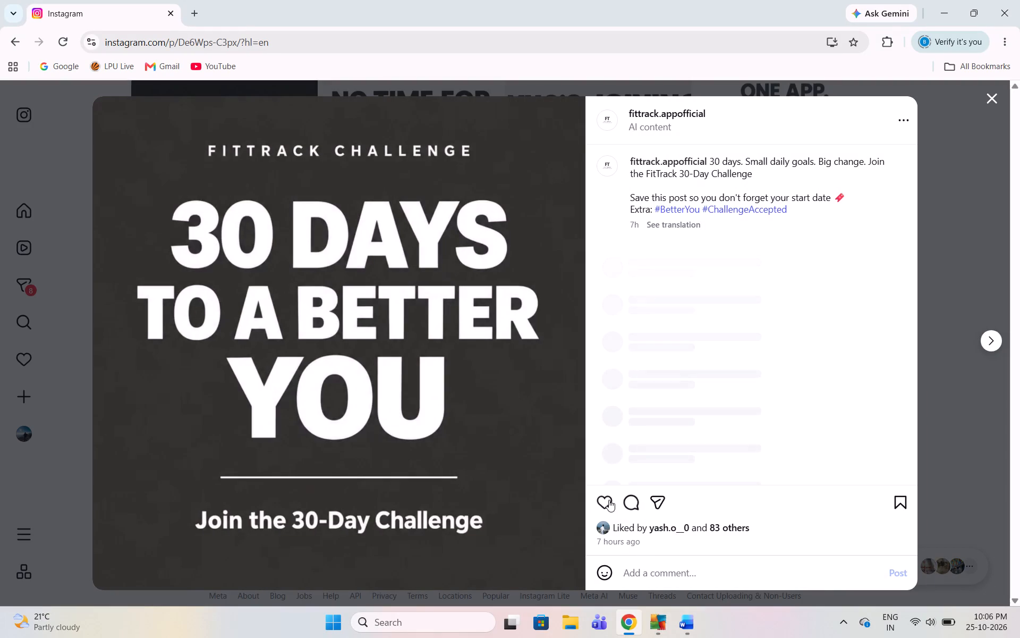
Like the "30 Days to a Better You" post.
click(600, 499)
Capture a screen snip of the full page area showing the open "30 Days to a Better You" post.
key(shift+super+s)
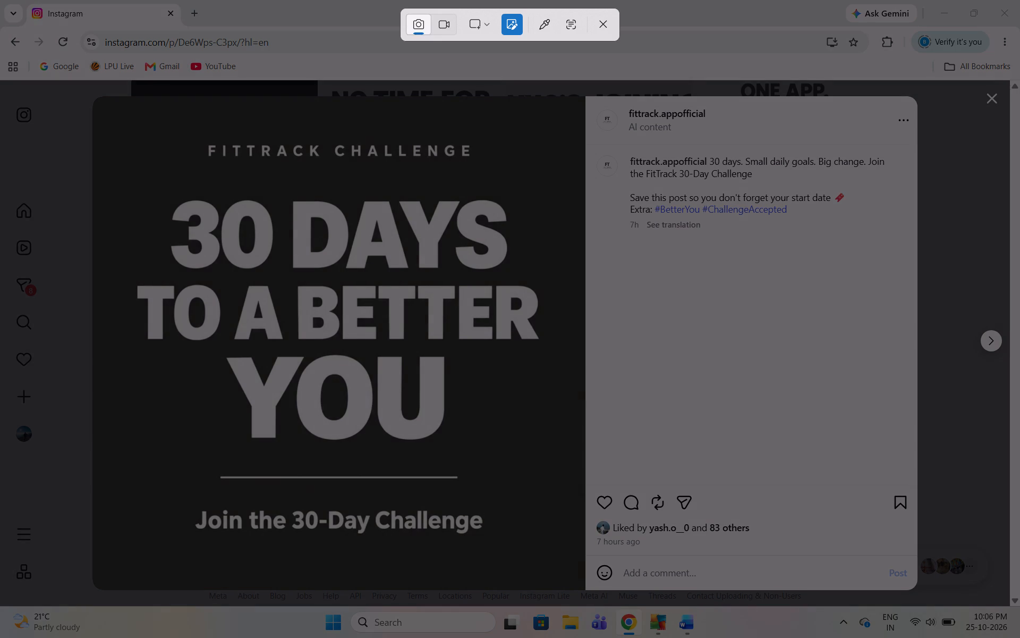
drag(0, 79, 806, 430)
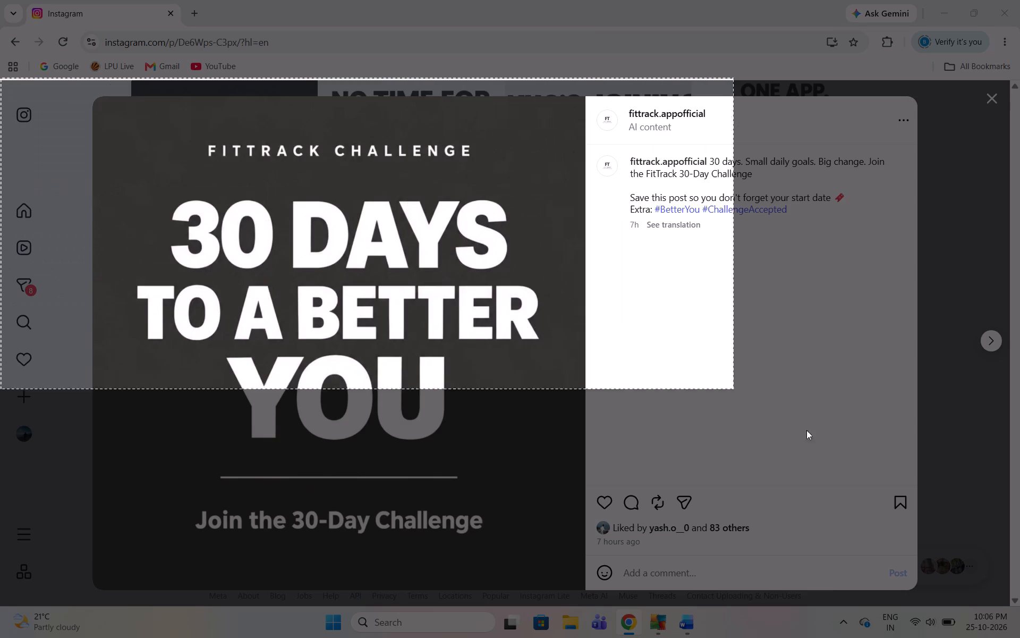
drag(806, 430, 1019, 606)
click(371, 41)
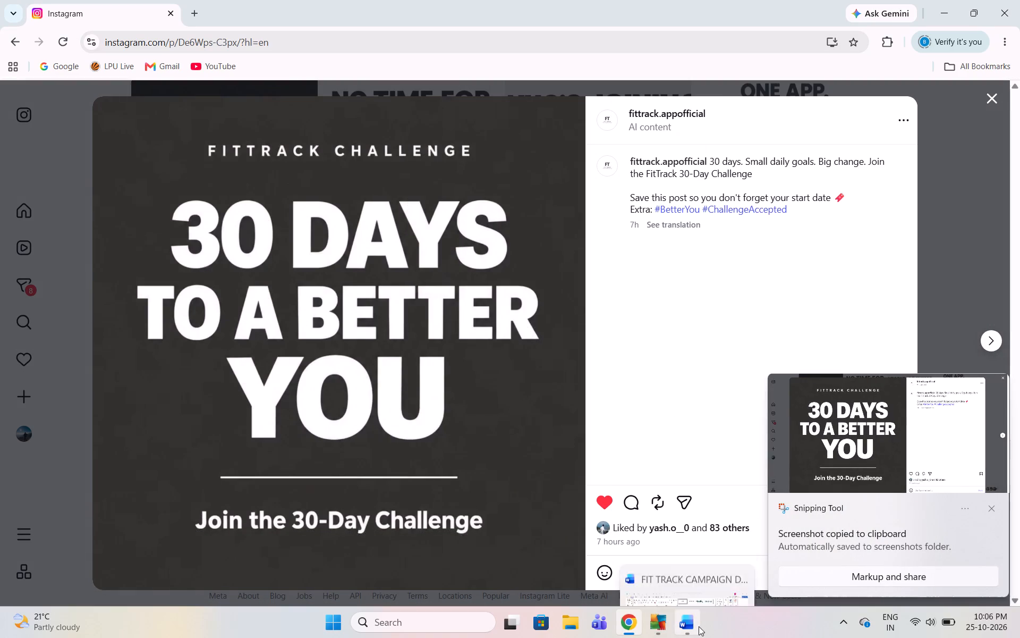
Switch back to Word, cut the Meet FitTrack post screenshot, and paste the clipboard picture in its place.
click(679, 528)
click(426, 362)
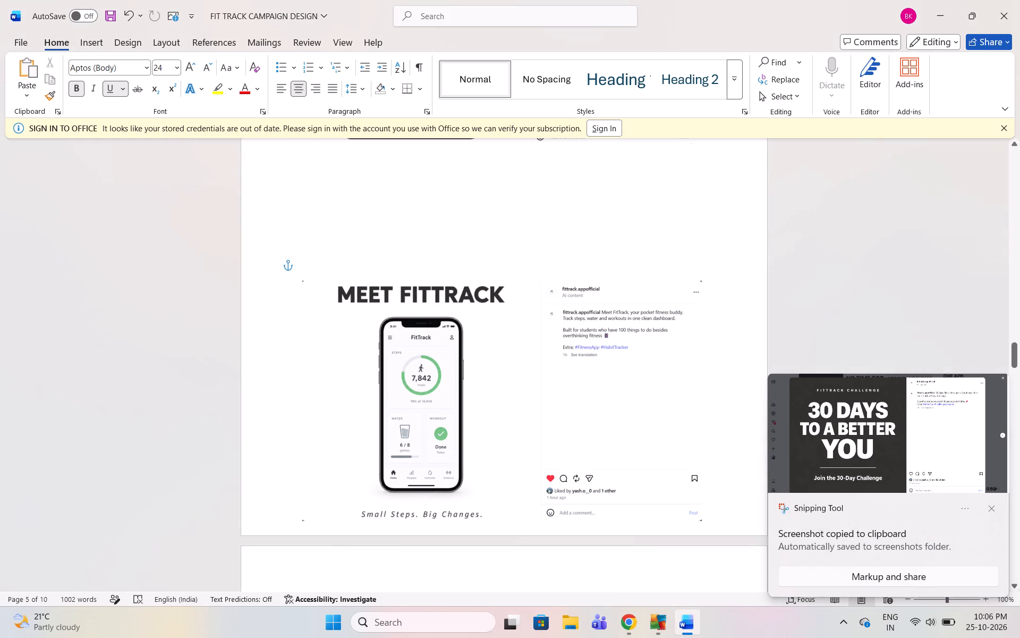
right_click(515, 328)
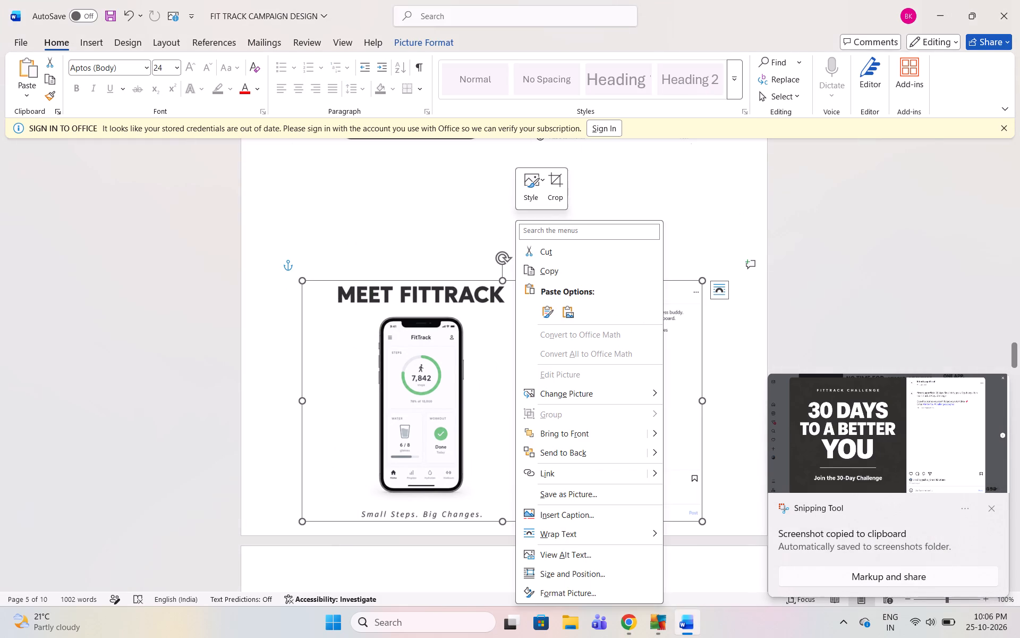
click(563, 246)
scroll(533, 280, up, 1)
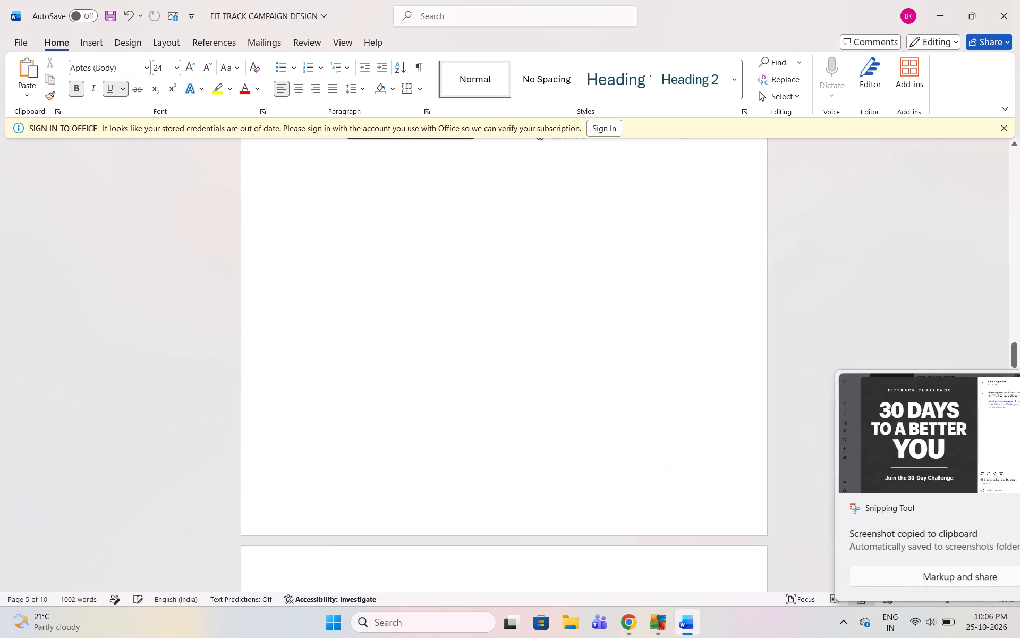
scroll(533, 280, up, 4)
scroll(533, 281, down, 2)
key(ctrl+v)
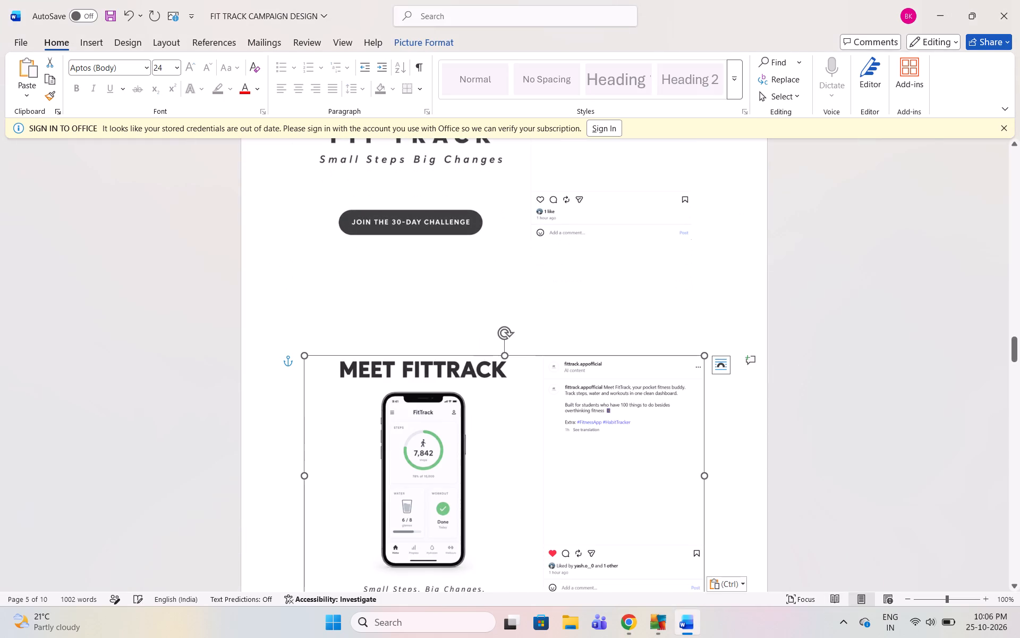
Open the picture options for the pasted Meet FitTrack post screenshot.
right_click(488, 405)
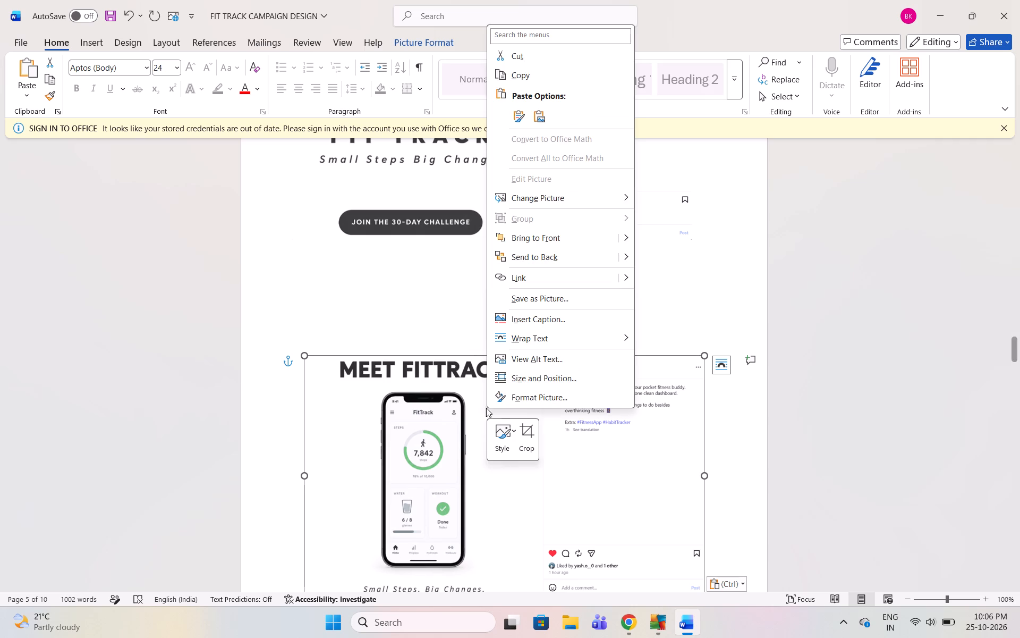
Cut the Meet FitTrack post screenshot from below the 30-Day Challenge post on page 5.
click(534, 44)
click(533, 54)
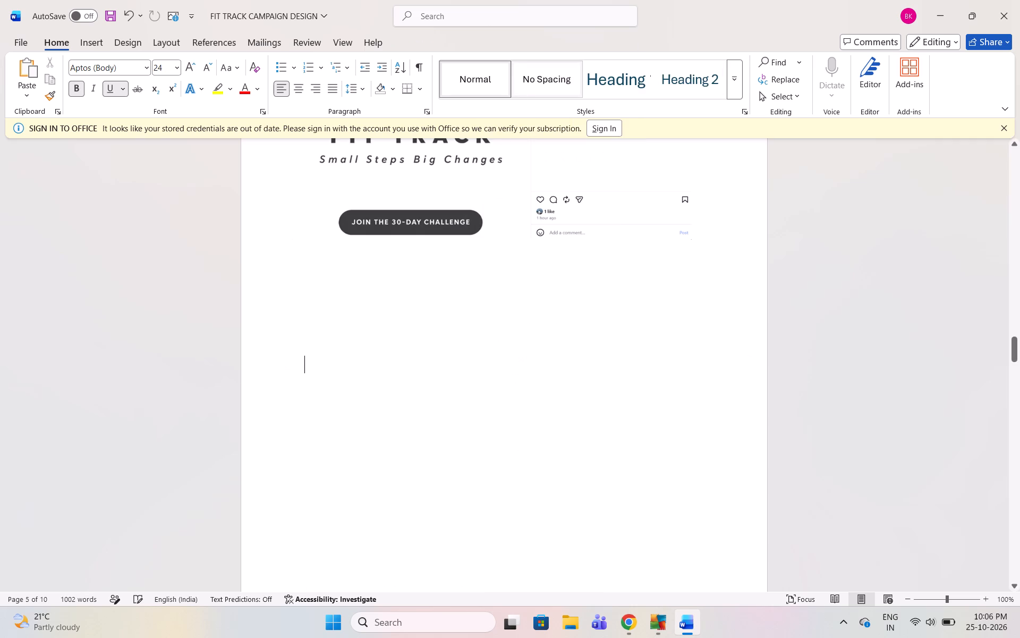
Start inserting a picture from this device in the empty space below the 30-Day Challenge post.
scroll(351, 335, up, 2)
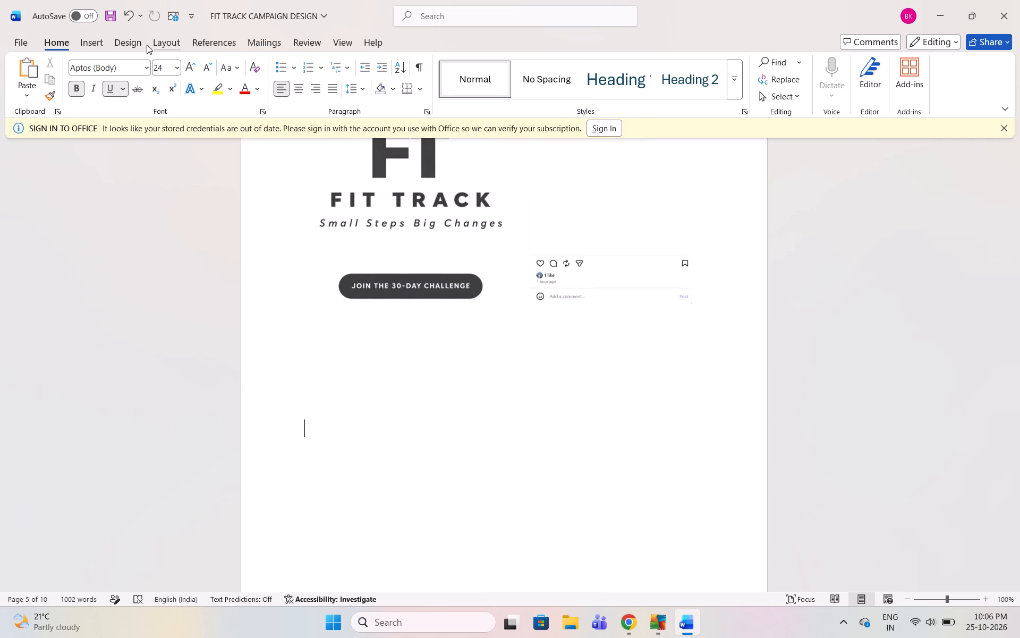
click(95, 48)
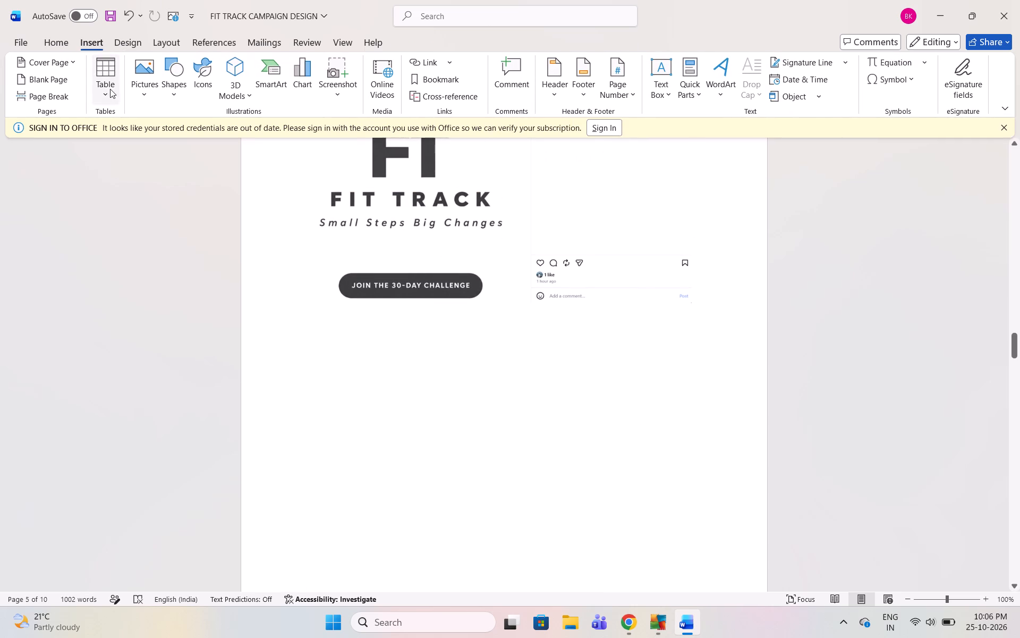
click(135, 95)
click(172, 137)
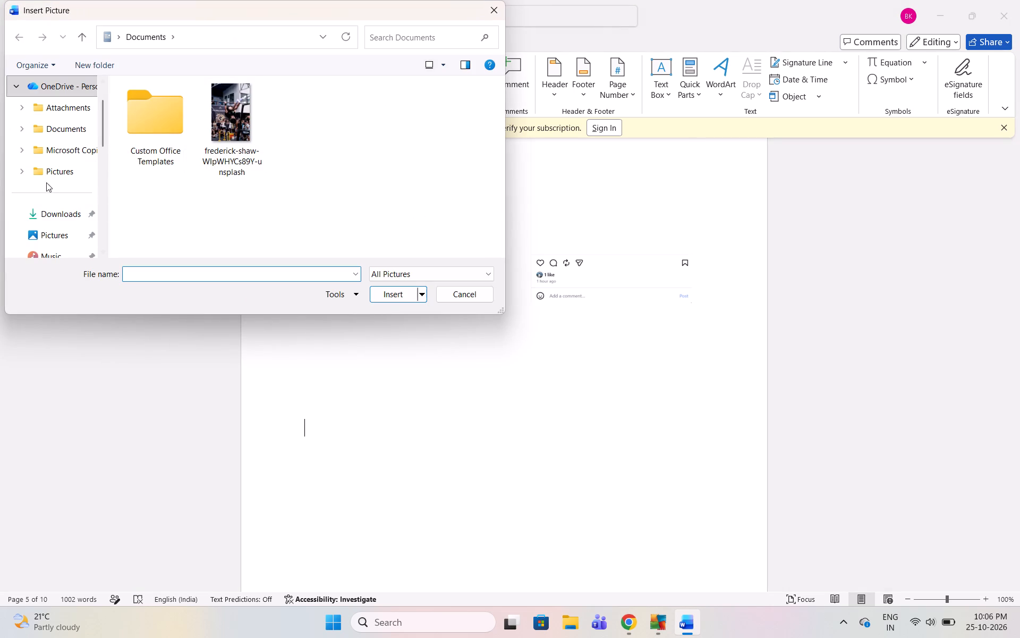
scroll(66, 196, down, 2)
click(42, 91)
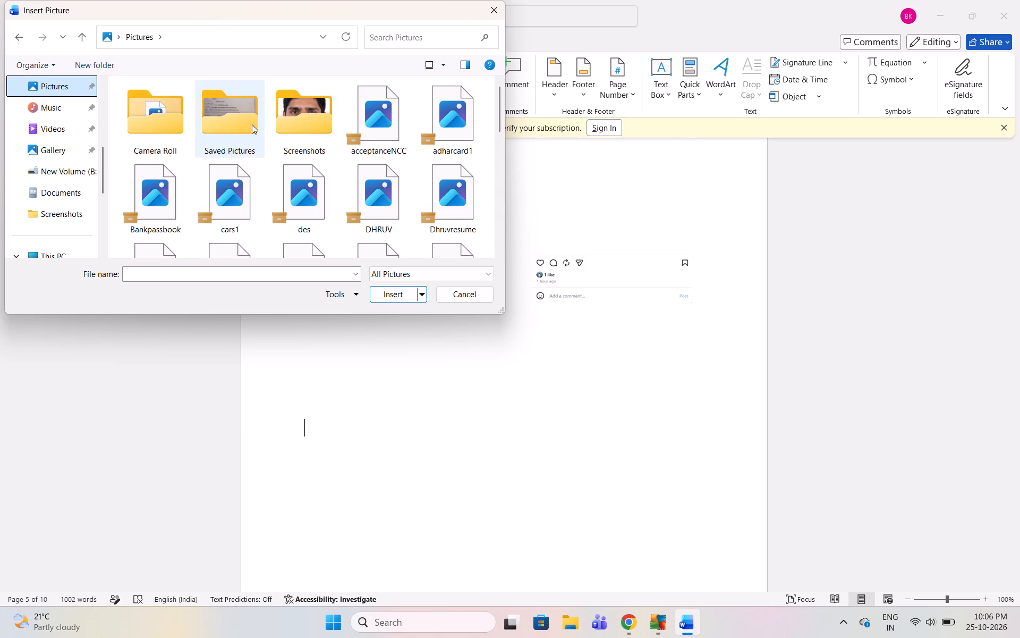
double_click(291, 123)
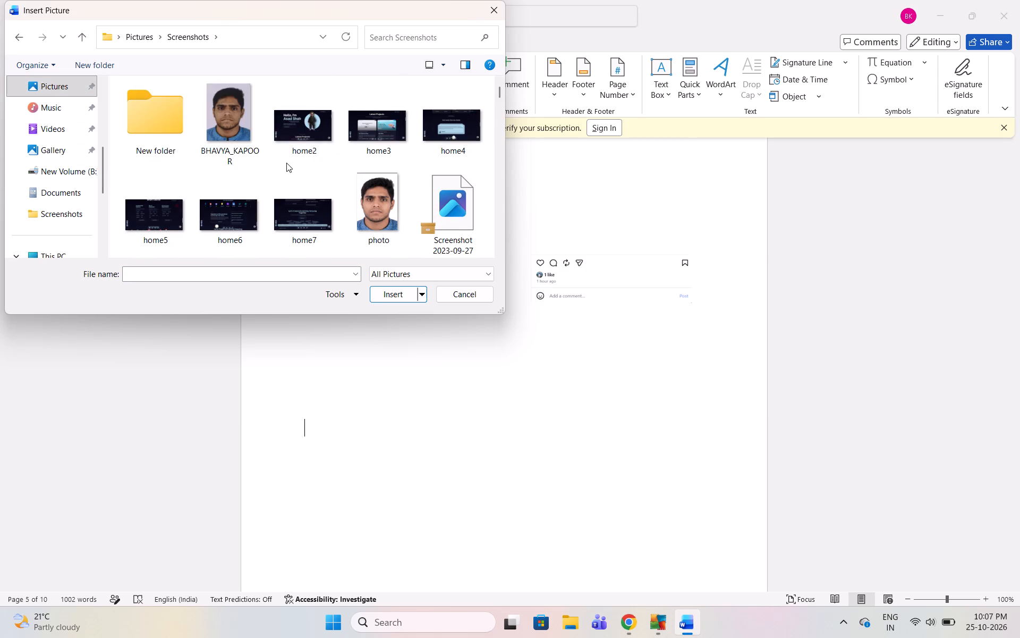
scroll(286, 163, down, 20)
scroll(289, 163, down, 4)
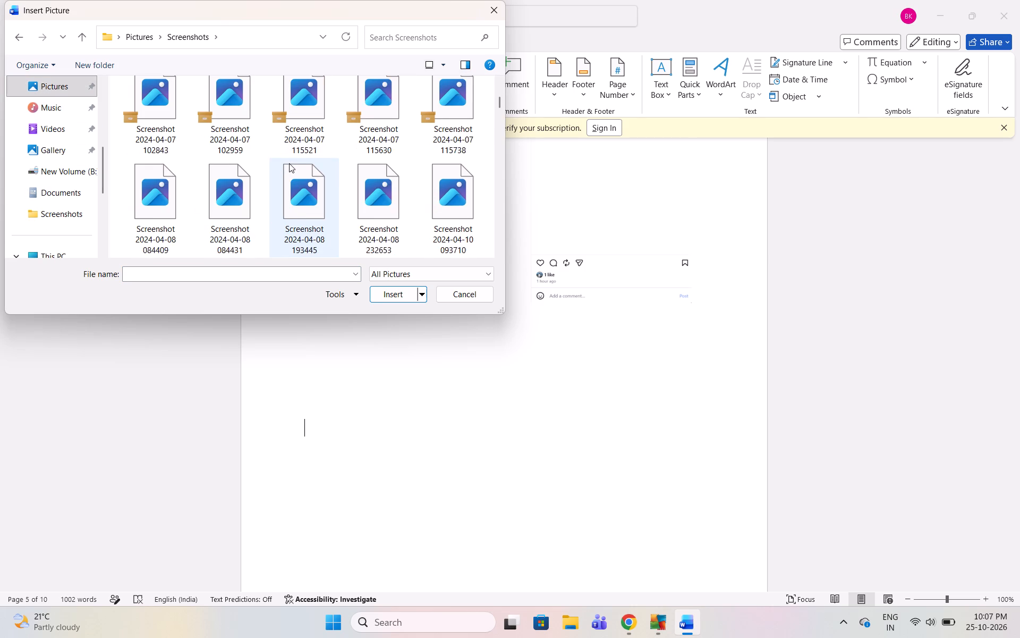
scroll(289, 163, down, 9)
scroll(290, 163, down, 14)
scroll(290, 163, down, 11)
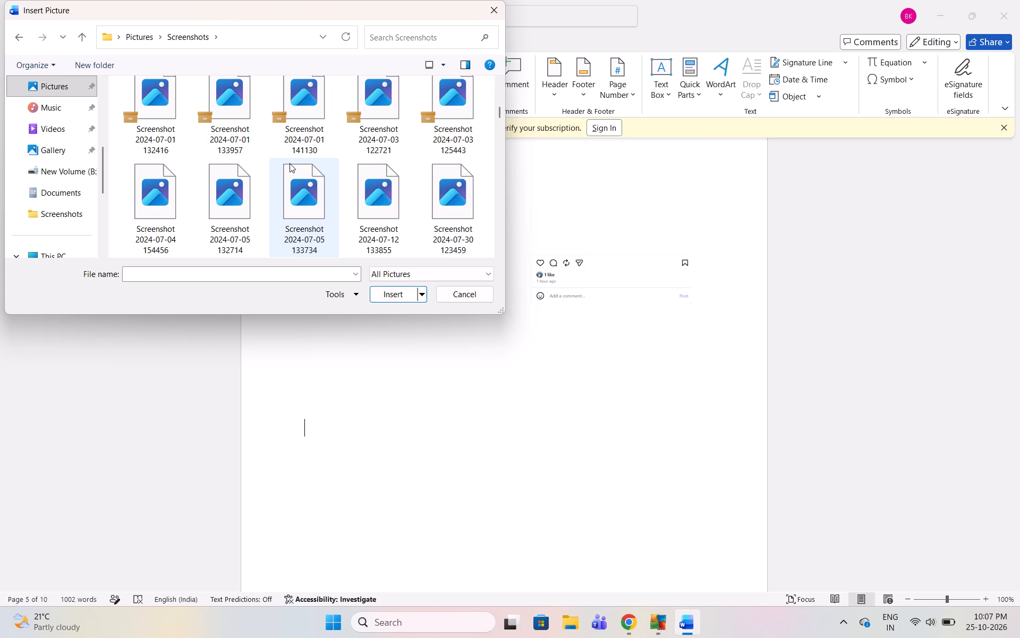
scroll(290, 163, down, 4)
drag(499, 115, 522, 188)
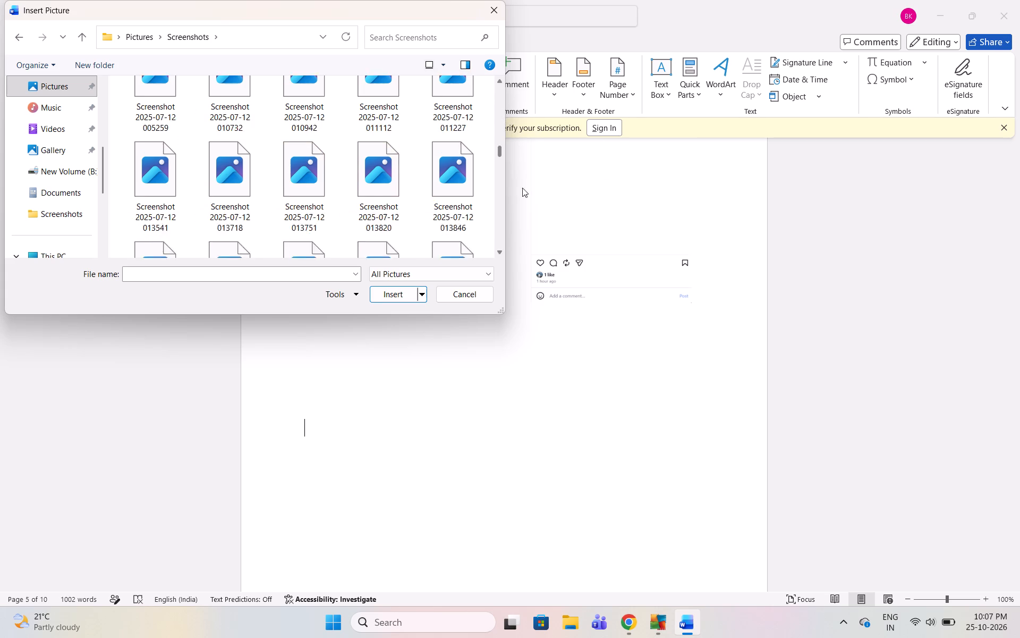
drag(522, 188, 539, 249)
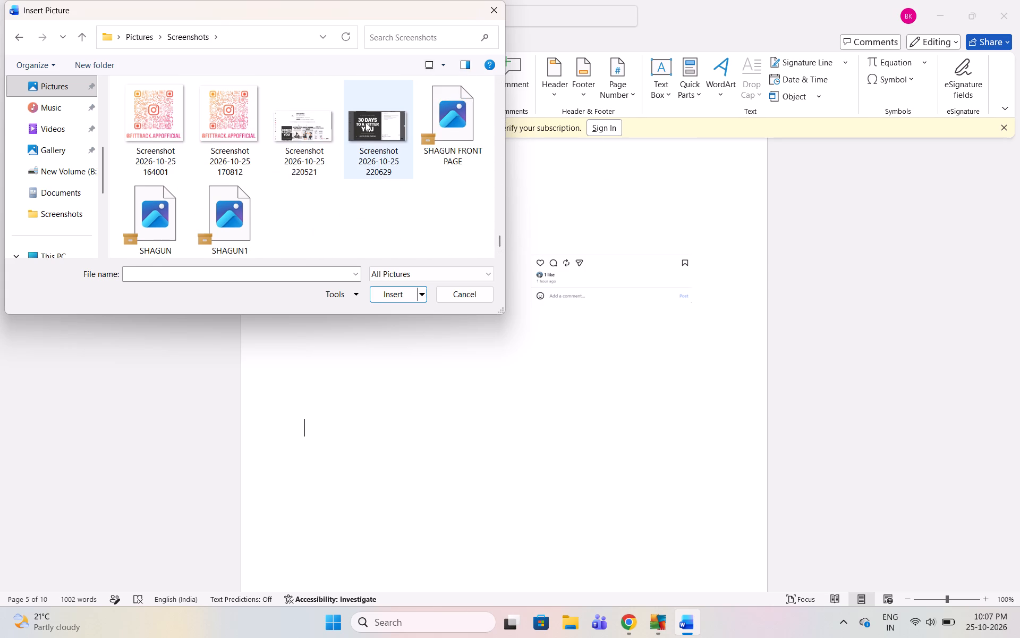
click(369, 121)
click(395, 301)
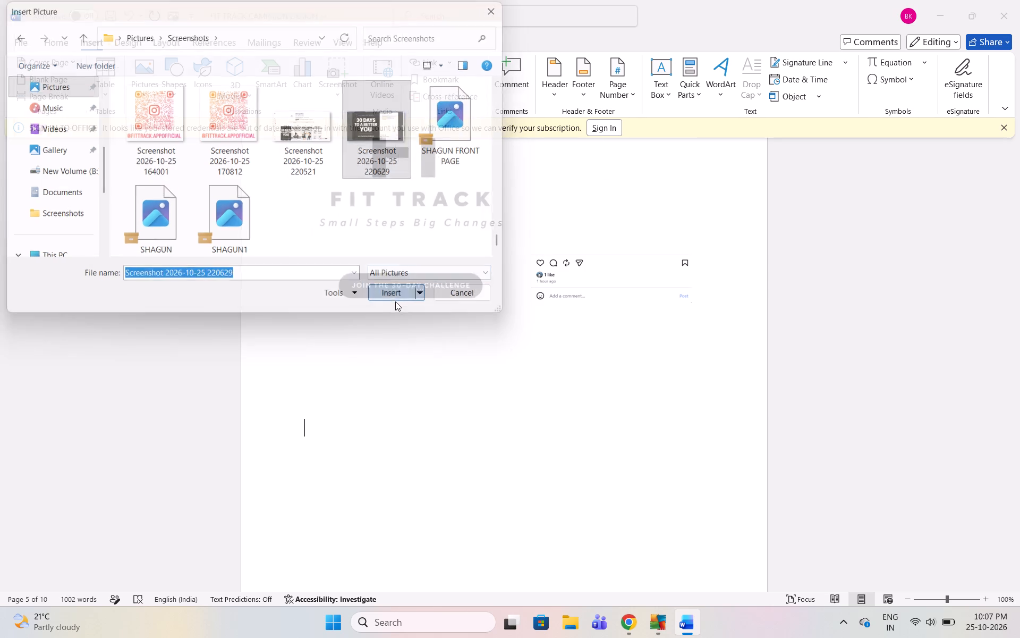
Set the inserted 30 Days to a Better You picture's text wrapping so it floats in front of the text.
scroll(501, 320, down, 6)
click(505, 306)
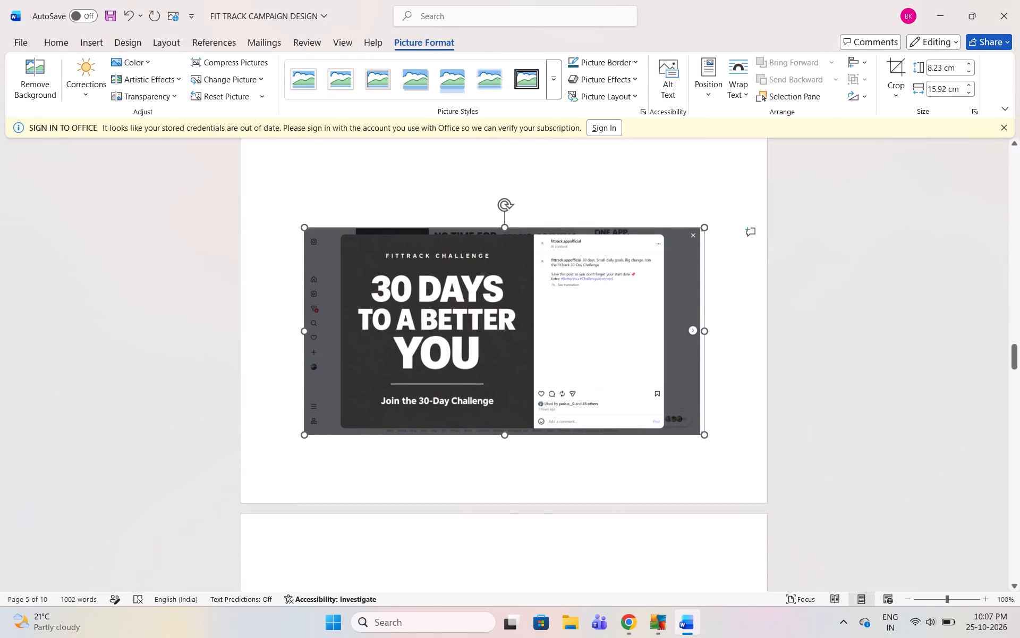
click(720, 242)
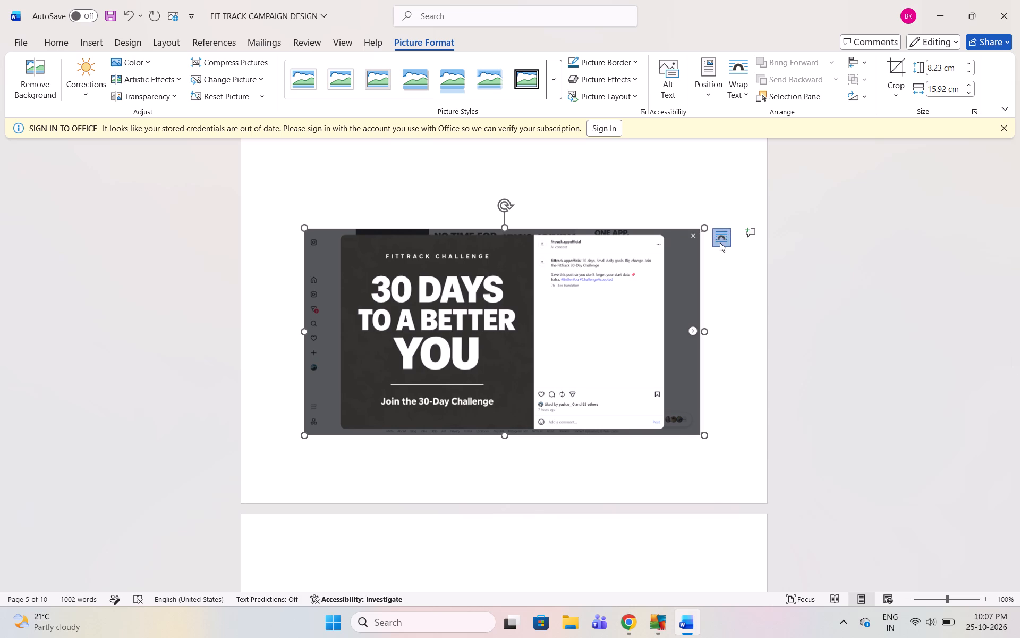
click(786, 330)
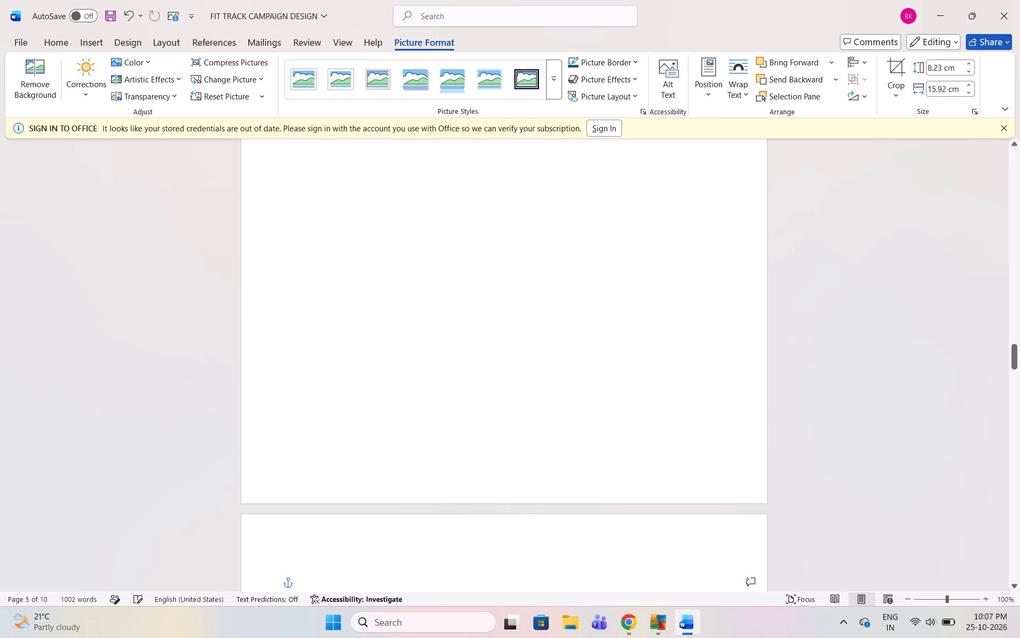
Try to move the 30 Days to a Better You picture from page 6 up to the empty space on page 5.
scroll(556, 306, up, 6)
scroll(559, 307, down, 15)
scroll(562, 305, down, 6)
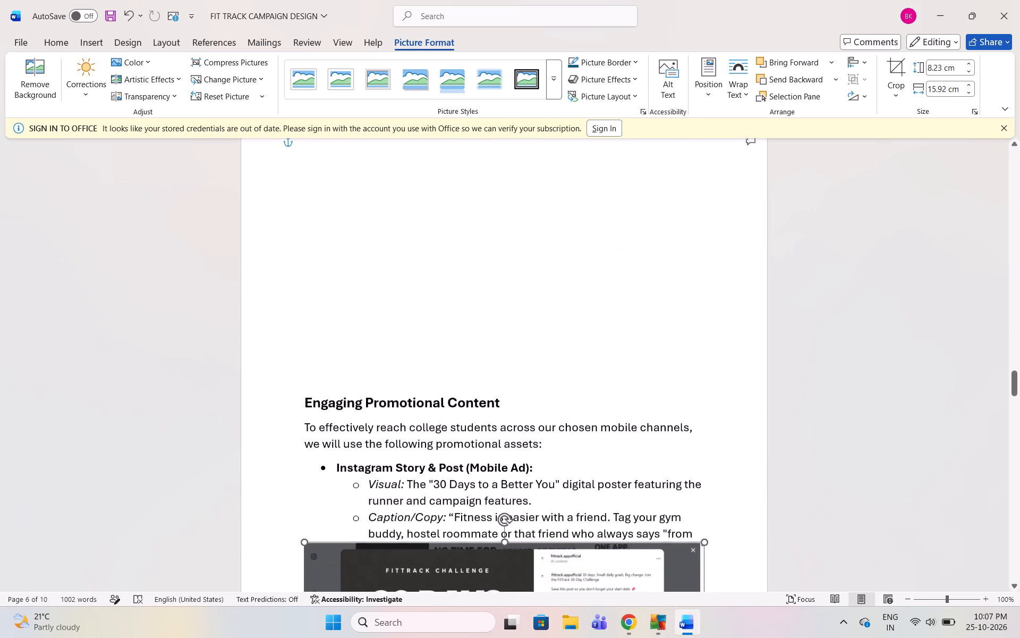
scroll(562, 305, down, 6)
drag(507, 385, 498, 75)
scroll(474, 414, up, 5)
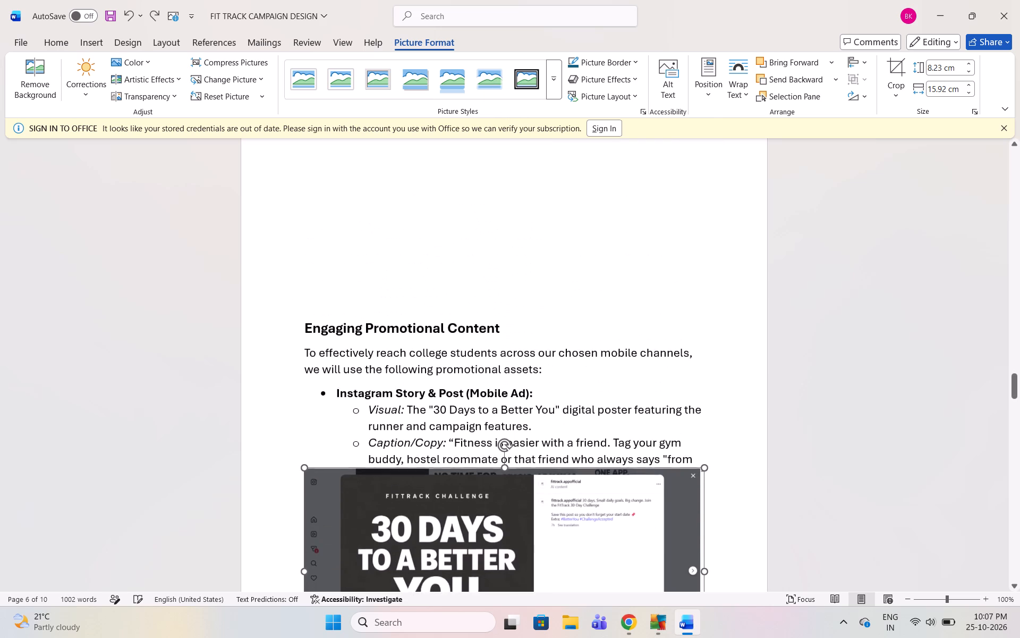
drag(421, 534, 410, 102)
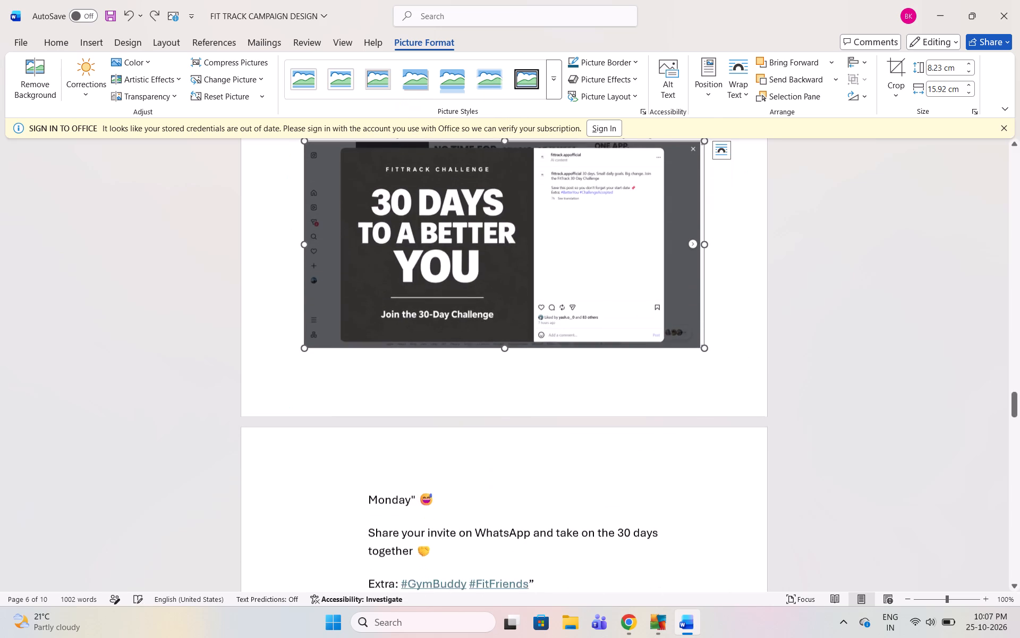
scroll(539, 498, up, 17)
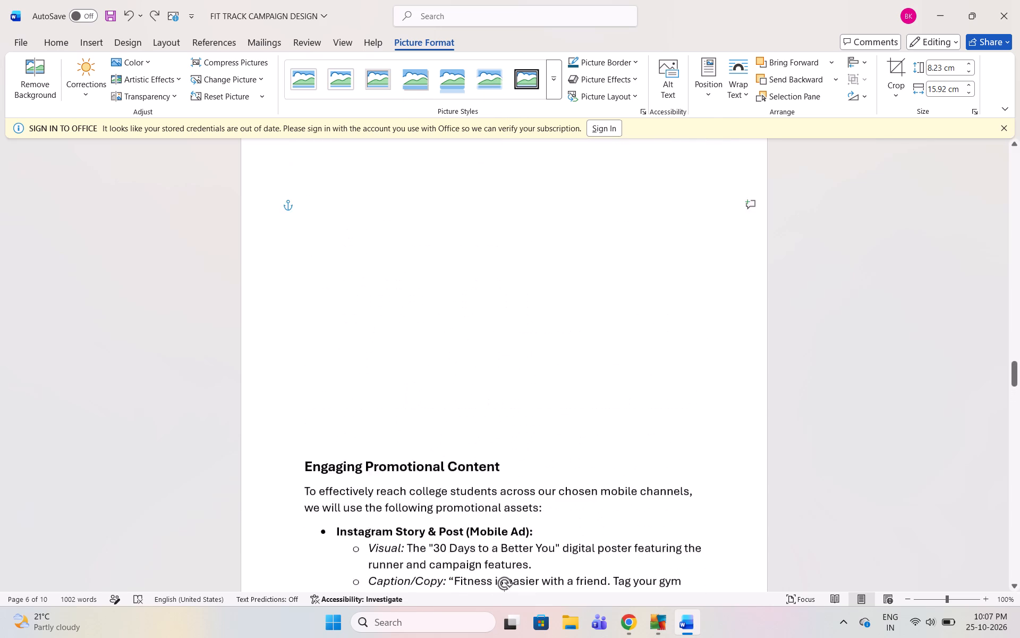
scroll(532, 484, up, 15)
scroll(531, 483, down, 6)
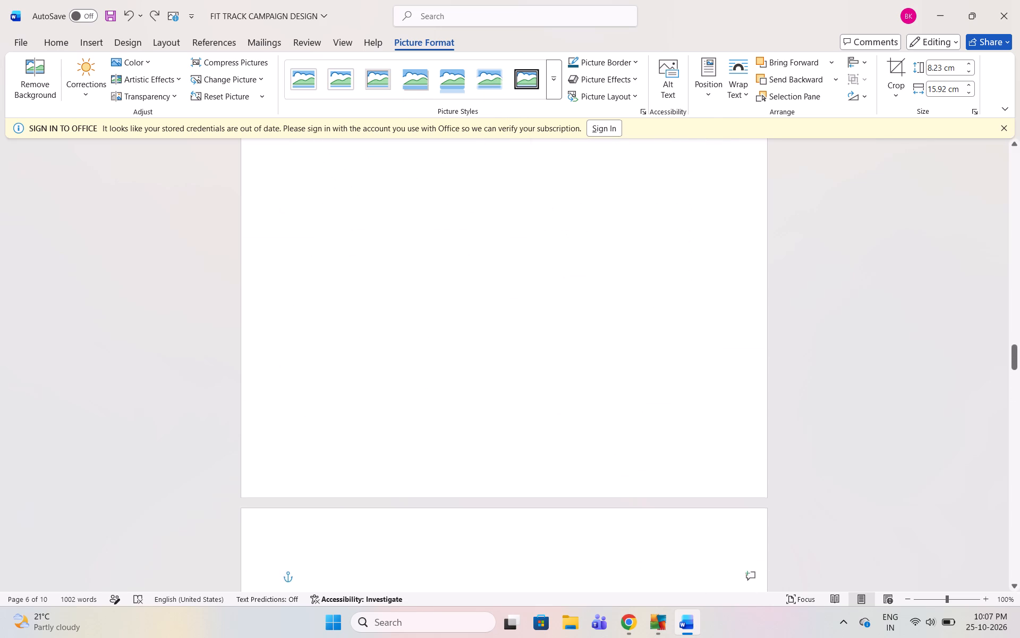
Move the 30 Days to a Better You picture up to page 5, below the FIT TRACK post and aligned between the text margins.
scroll(531, 482, down, 15)
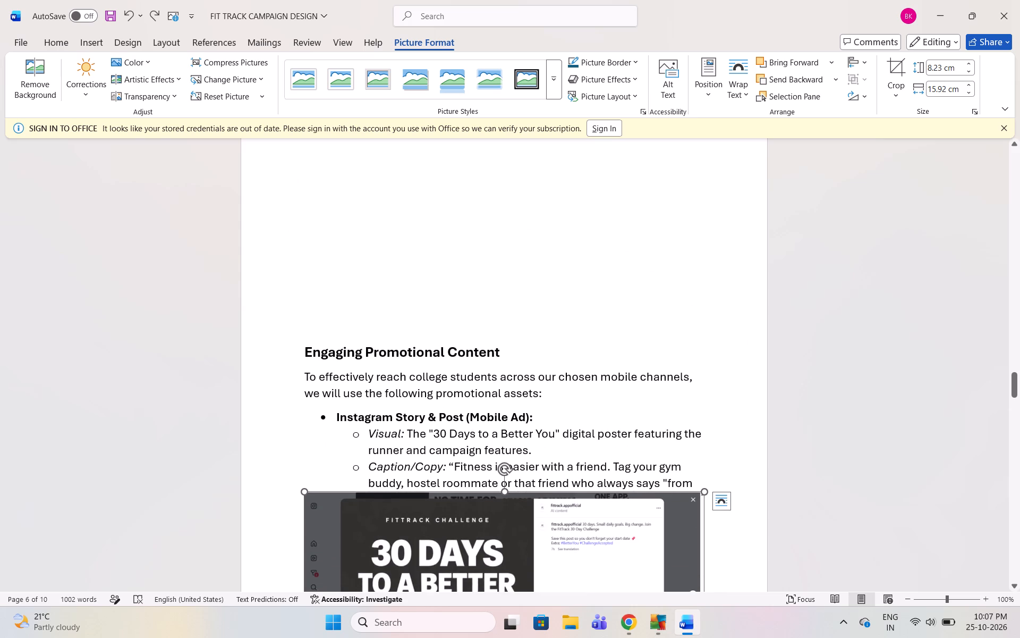
drag(449, 538, 436, 158)
scroll(504, 352, up, 5)
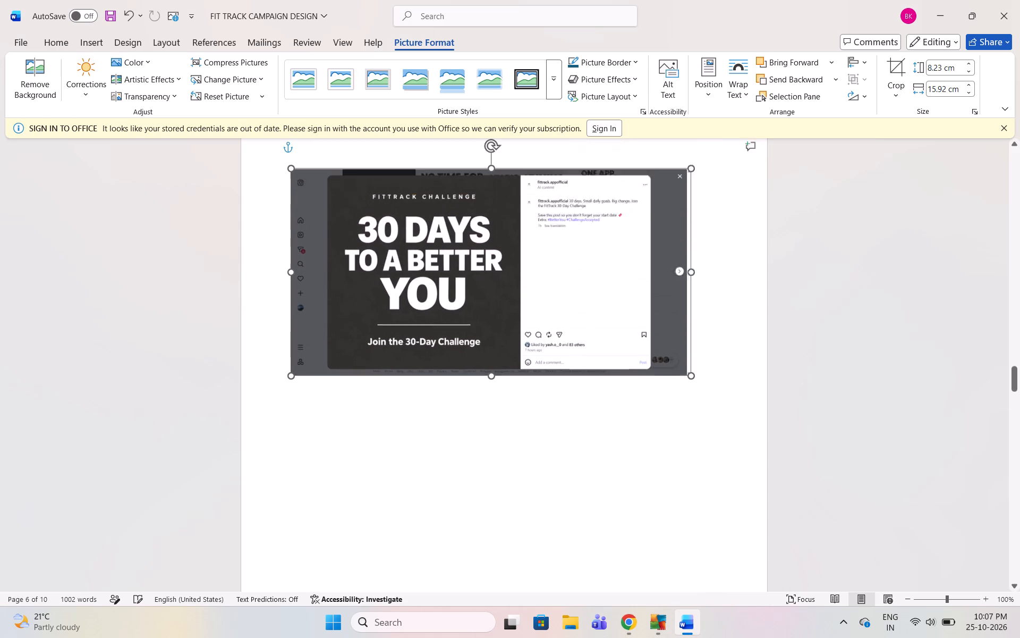
scroll(504, 354, up, 3)
drag(438, 463, 426, 151)
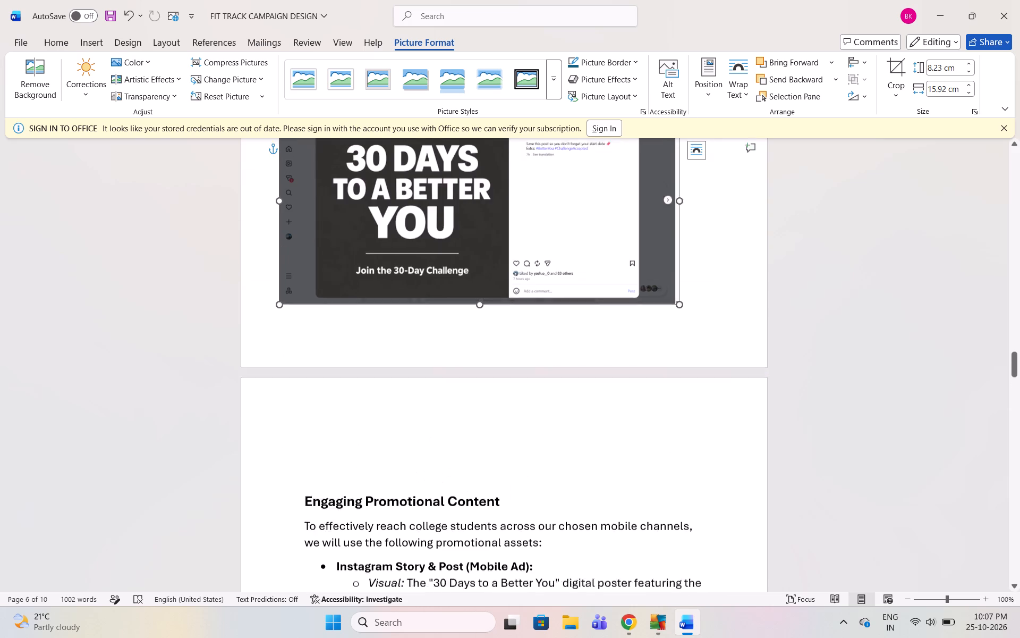
scroll(537, 495, up, 7)
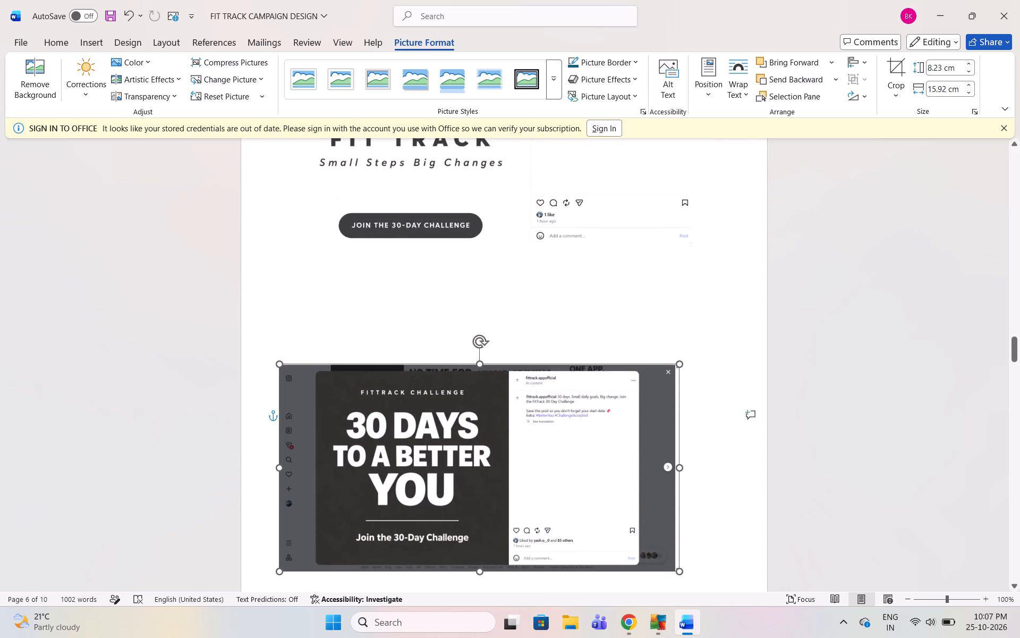
click(475, 495)
drag(584, 459, 612, 458)
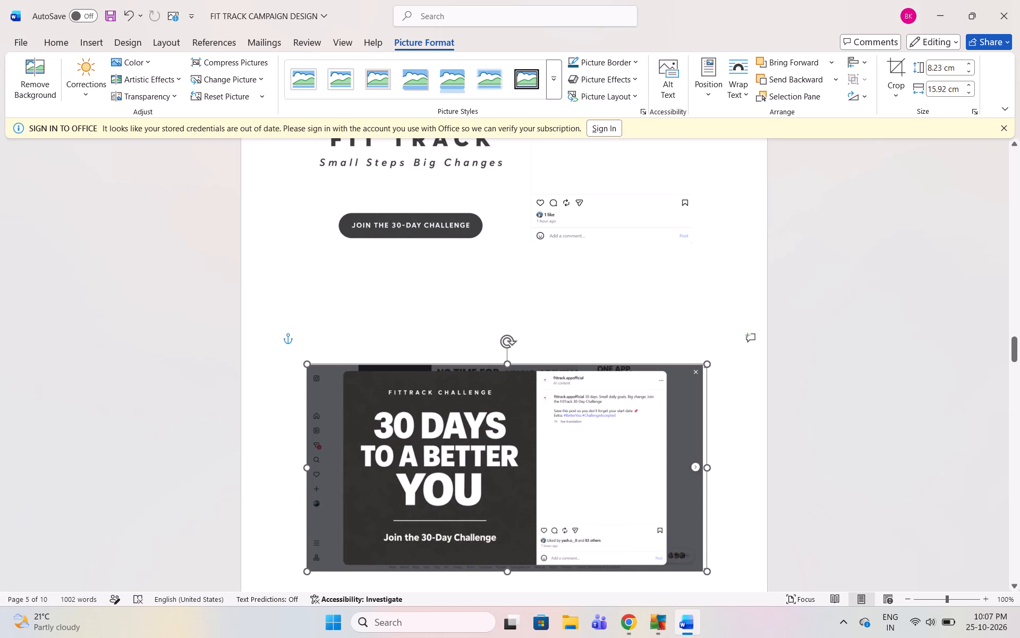
drag(612, 458, 607, 458)
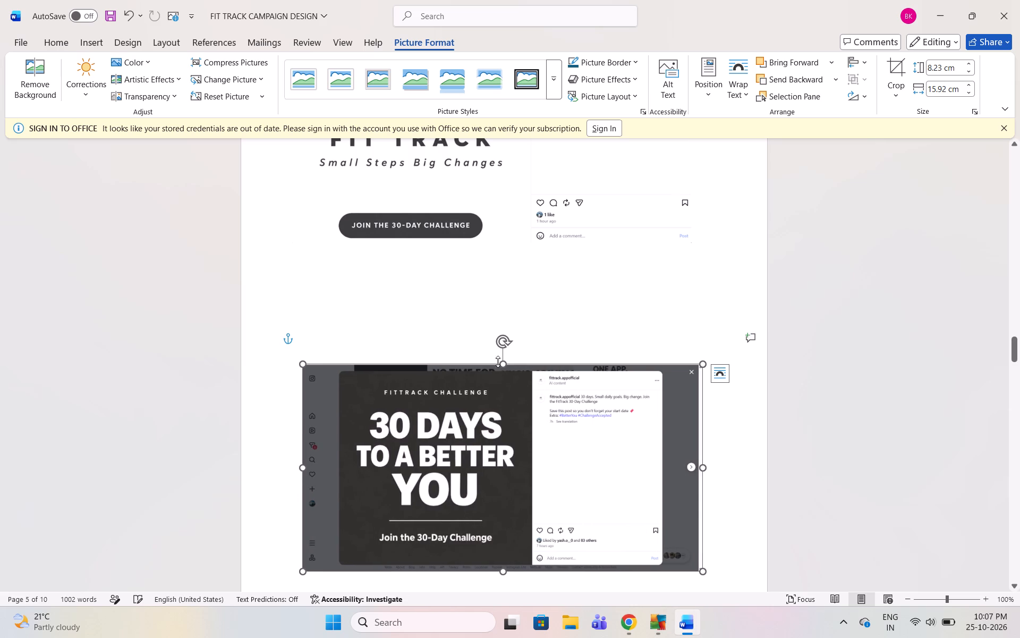
Enlarge the 30 Days to a Better You picture to about 10.3 cm high and 17.8 cm wide, then deselect it.
drag(504, 365, 508, 312)
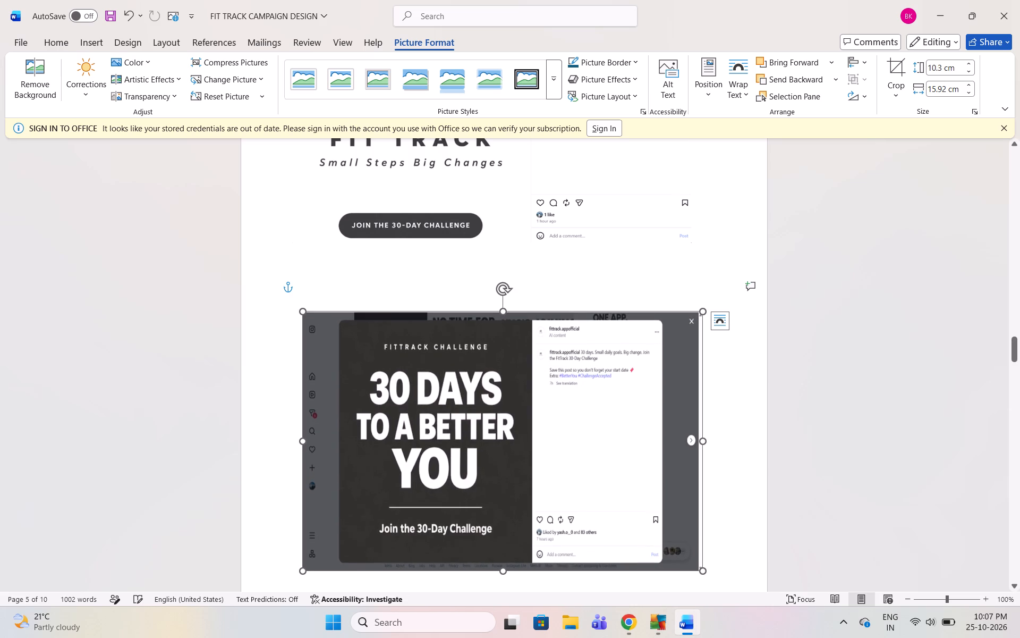
drag(703, 442, 717, 441)
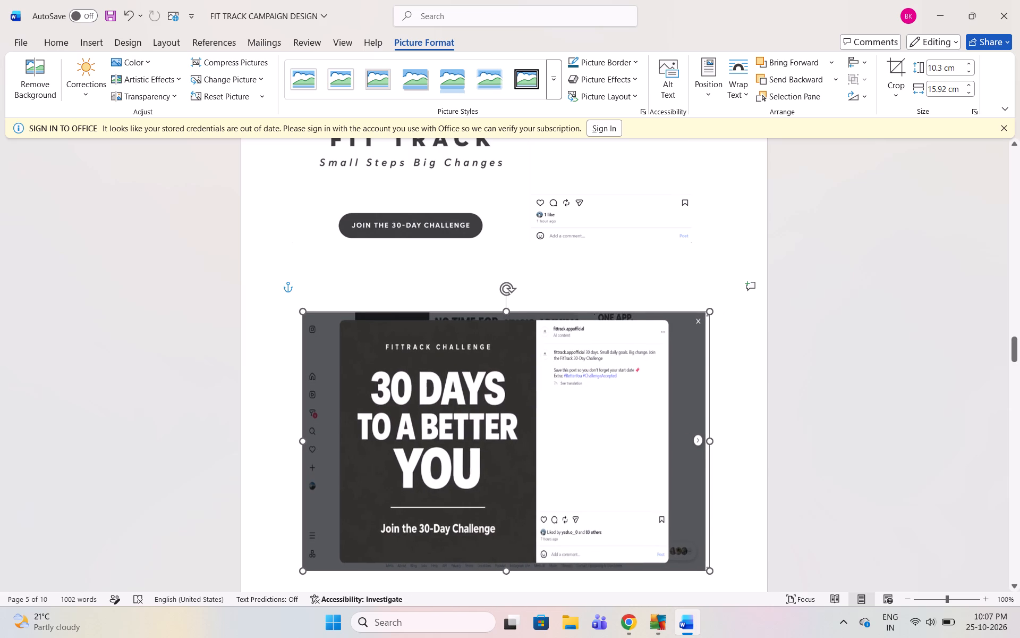
drag(717, 441, 727, 440)
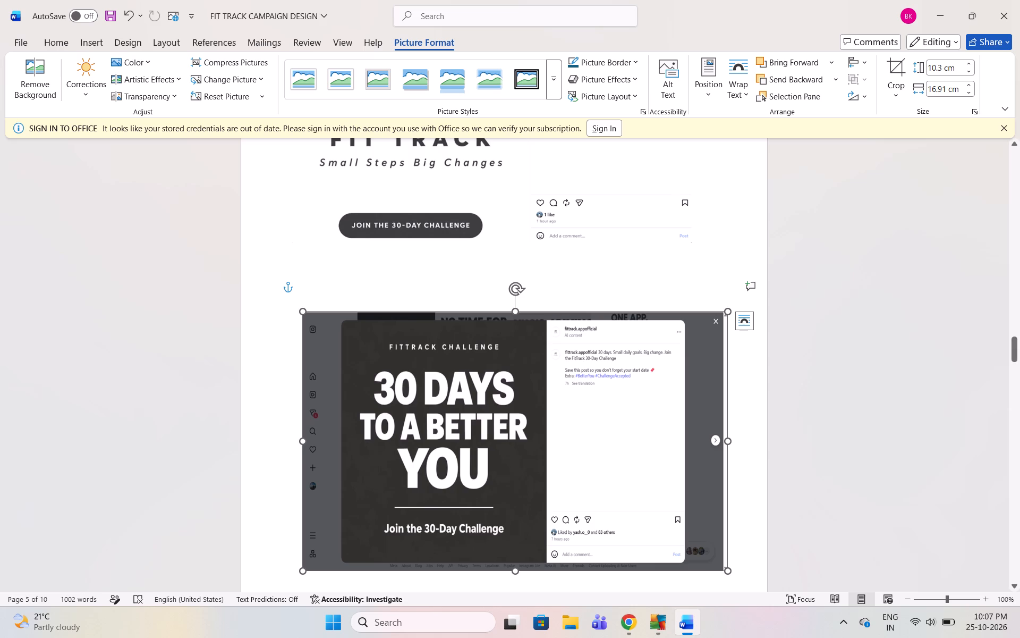
drag(304, 441, 275, 435)
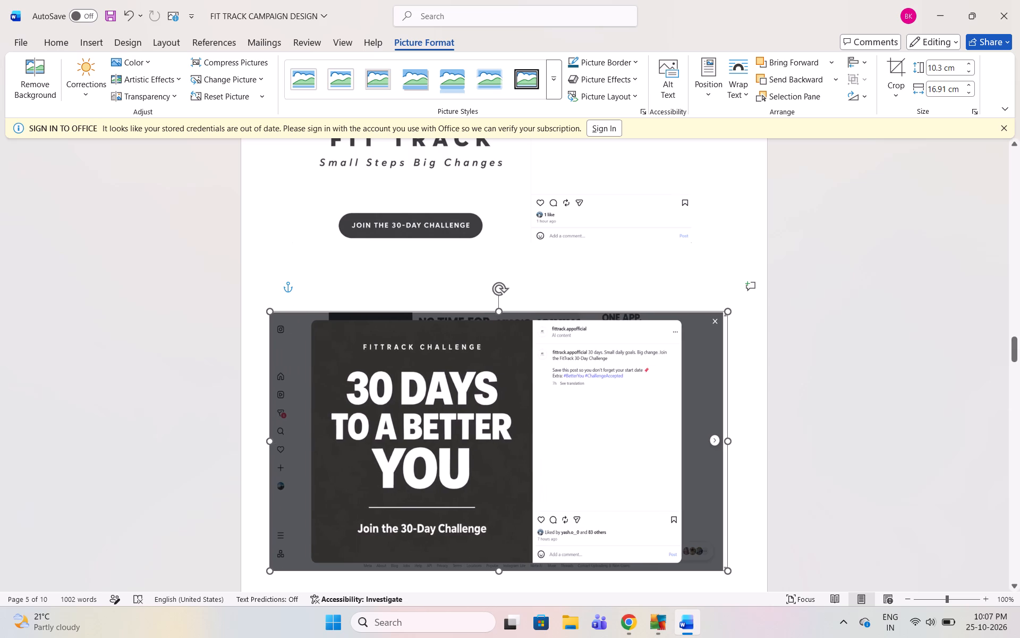
drag(275, 435, 281, 436)
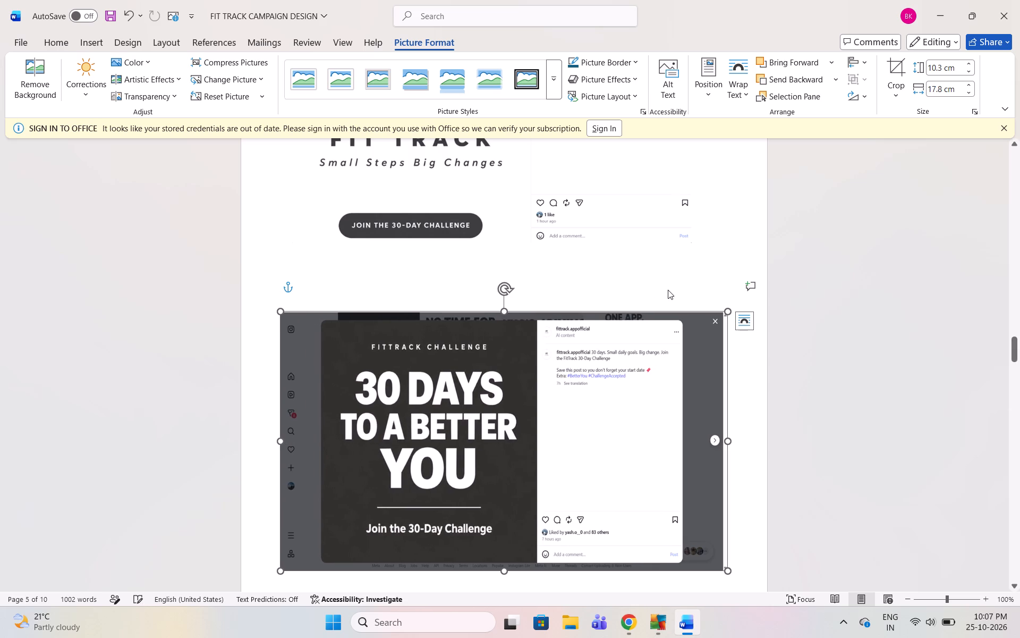
click(668, 288)
Check how the resized picture fits with the FIT TRACK post above it and the page break below.
scroll(651, 295, up, 7)
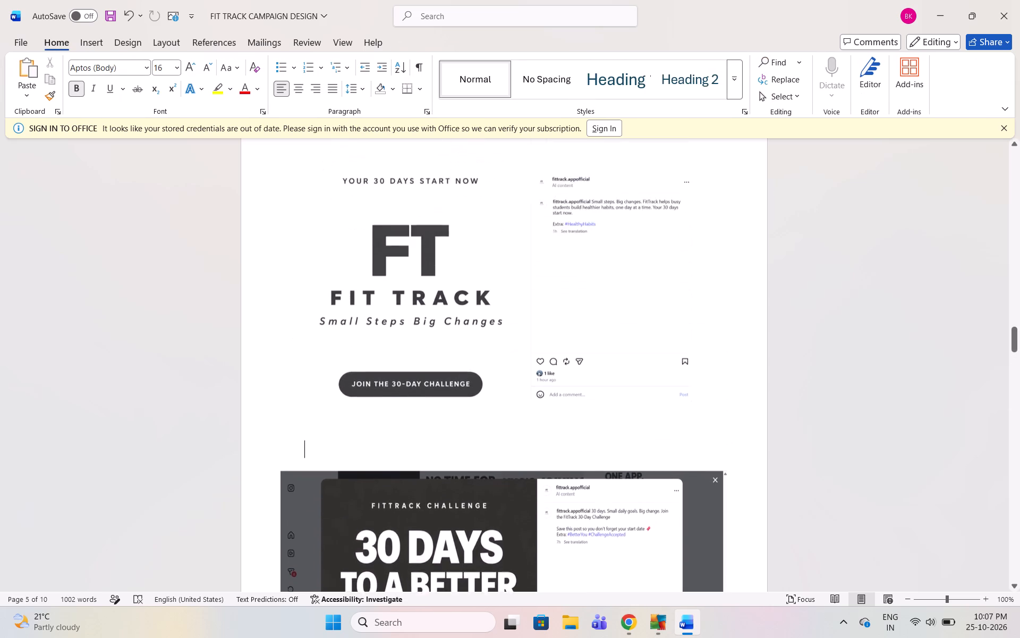
scroll(651, 295, down, 9)
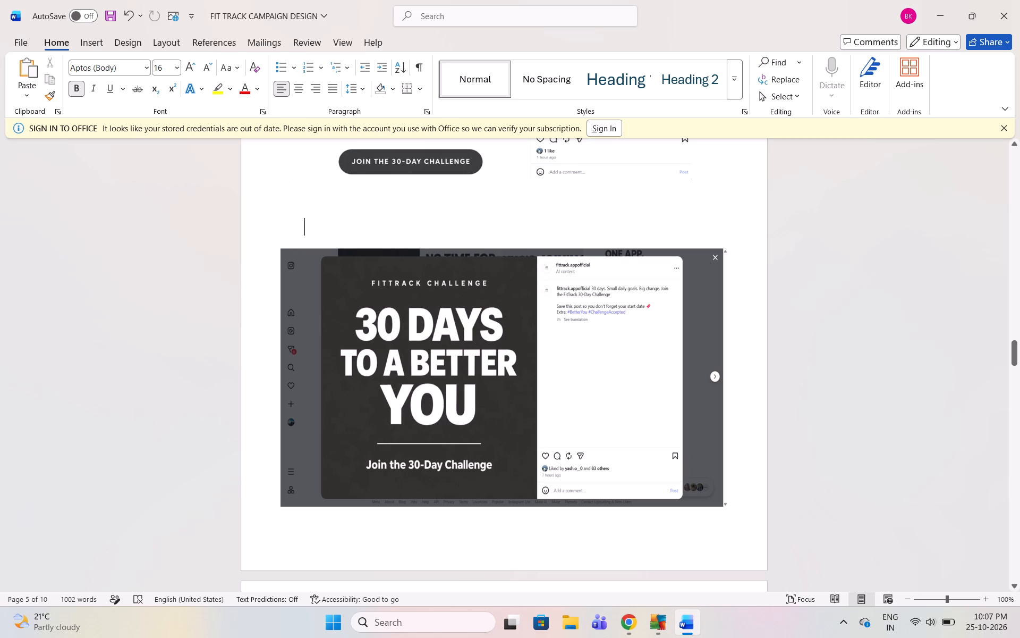
scroll(639, 476, down, 3)
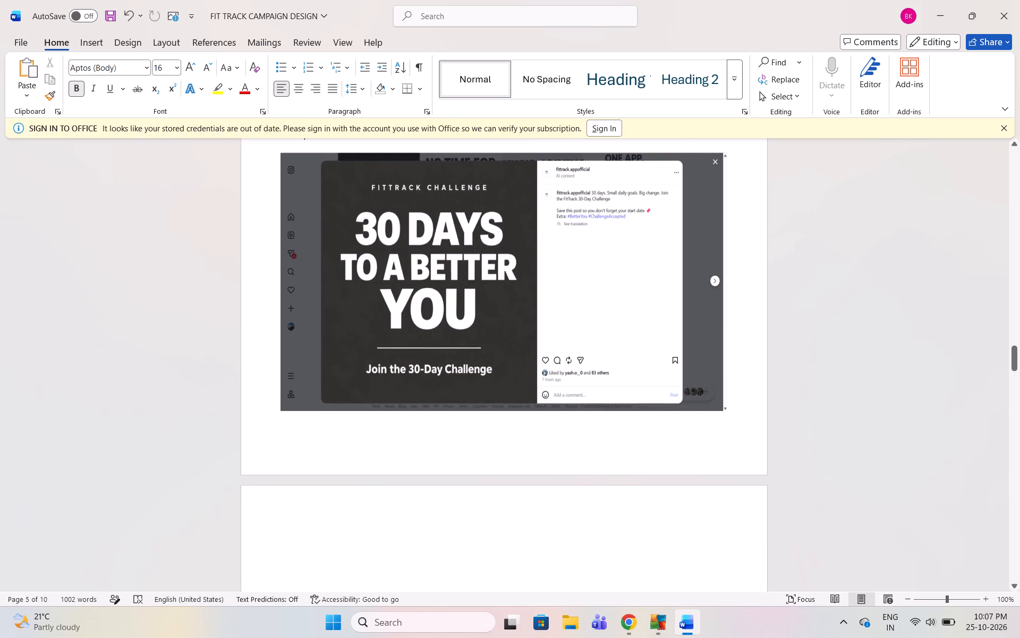
scroll(633, 473, down, 4)
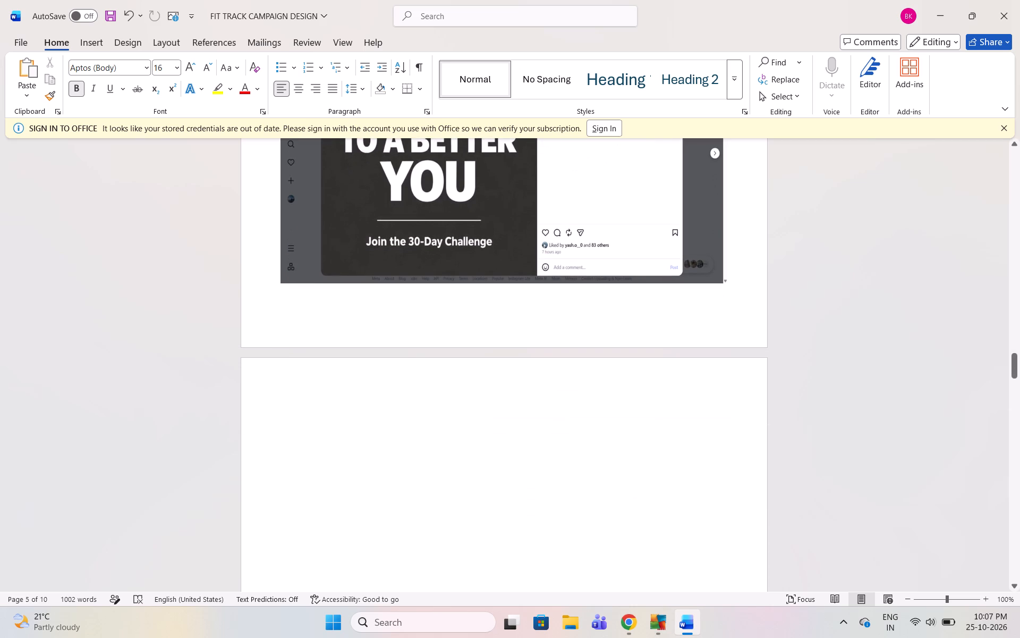
scroll(628, 471, up, 3)
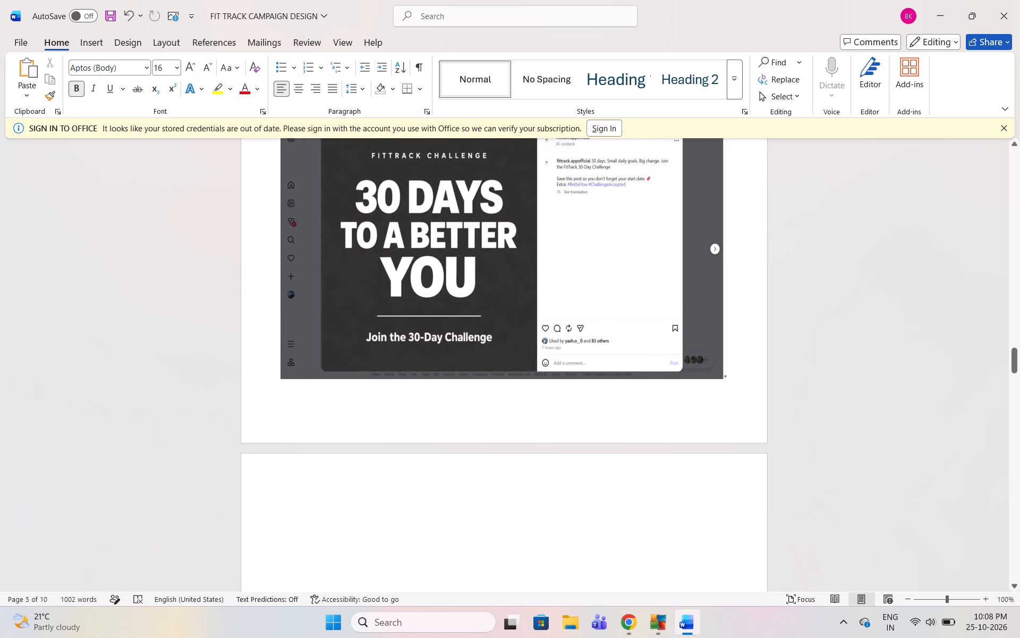
scroll(627, 471, up, 14)
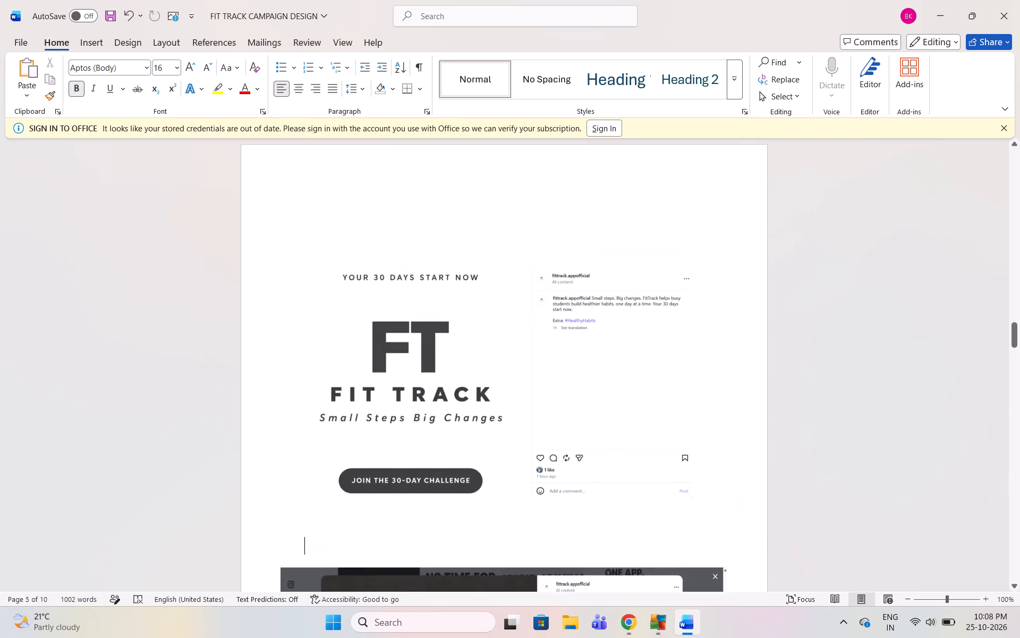
Delete the blank lines above the Engaging Promotional Content heading so that it starts at the beginning of page 6.
scroll(618, 463, down, 20)
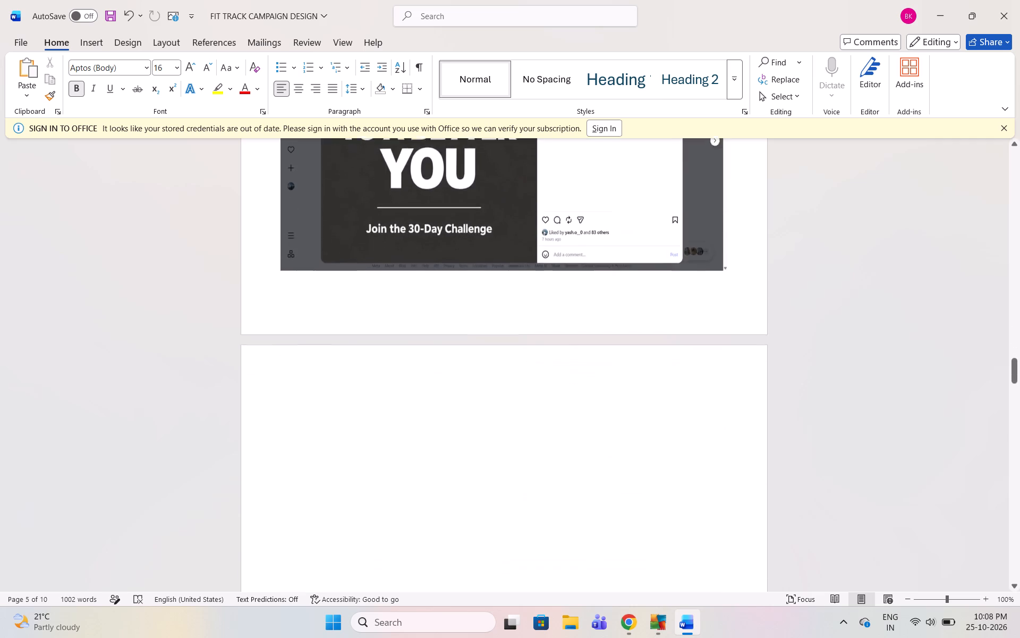
scroll(611, 454, down, 8)
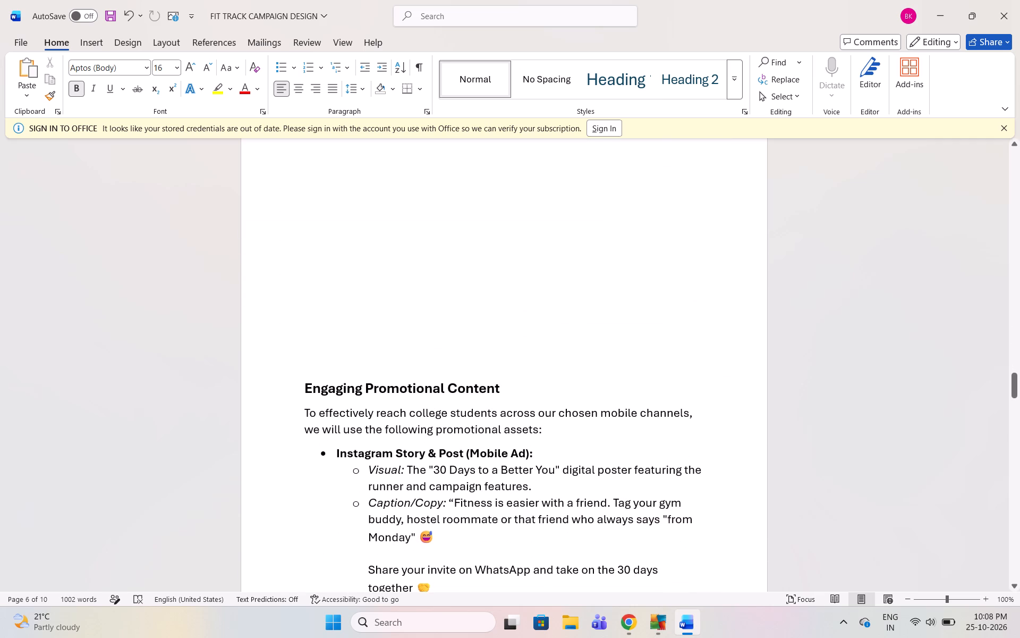
click(303, 357)
key(BackSpace)
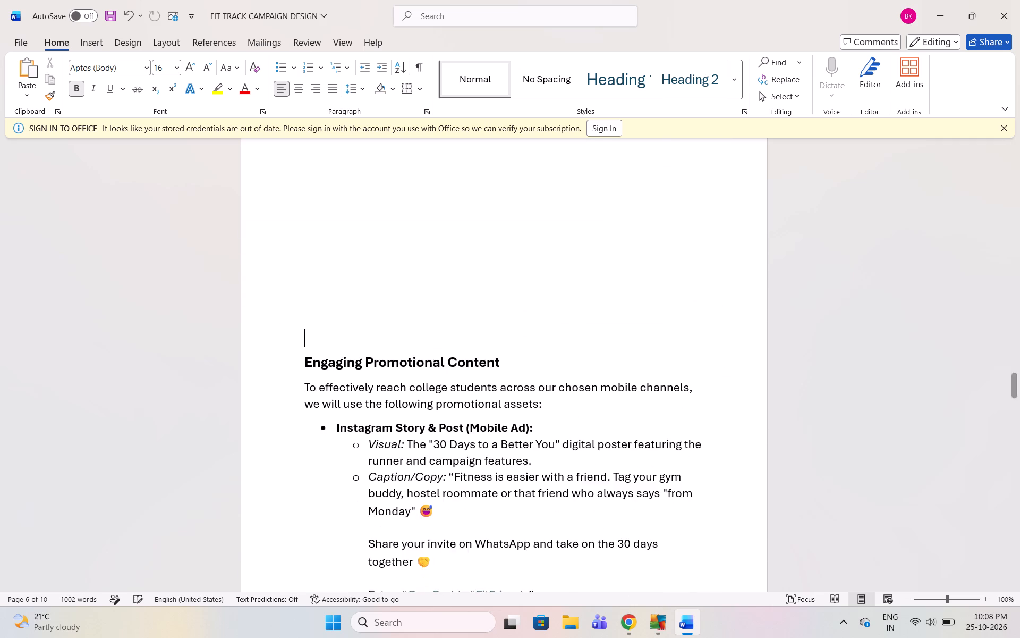
key(BackSpace)
key(Down)
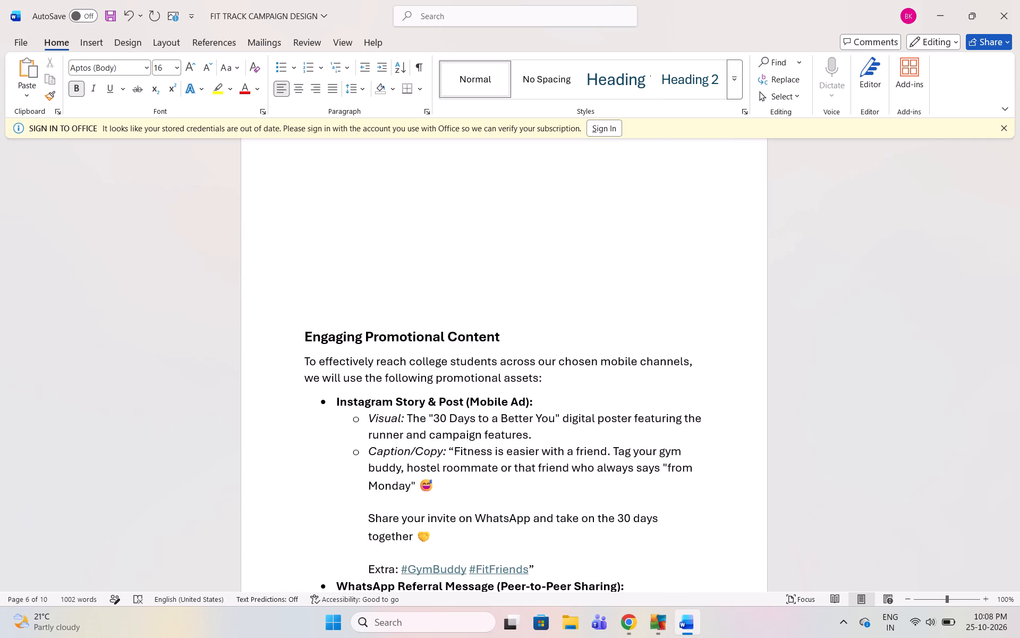
key(BackSpace)
key(BackSpace)
key(BackSpace)
key(BackSpace)
key(BackSpace)
key(BackSpace)
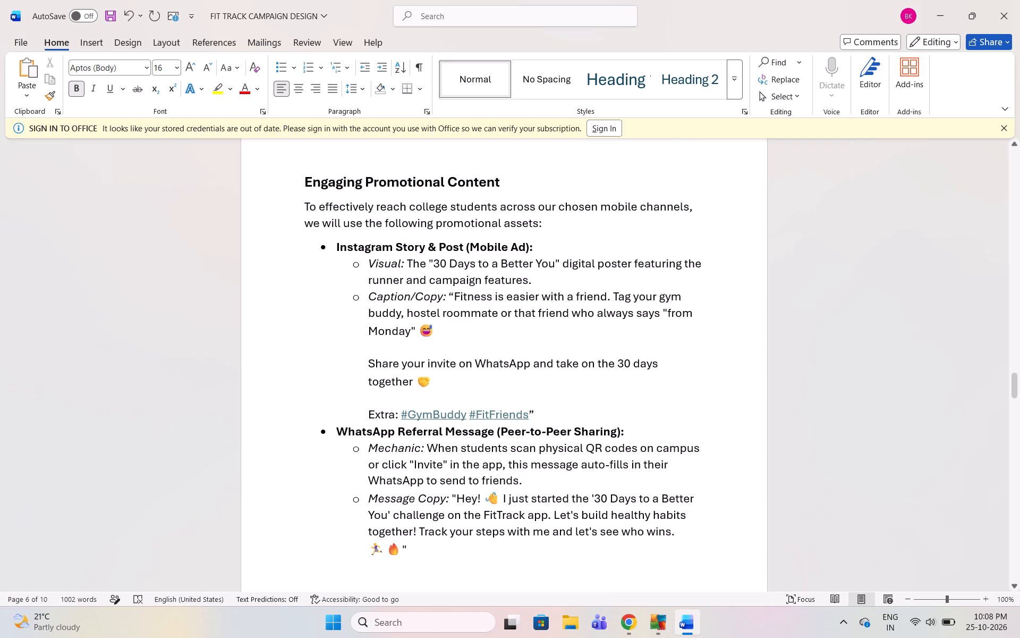
scroll(402, 420, up, 4)
scroll(320, 355, up, 3)
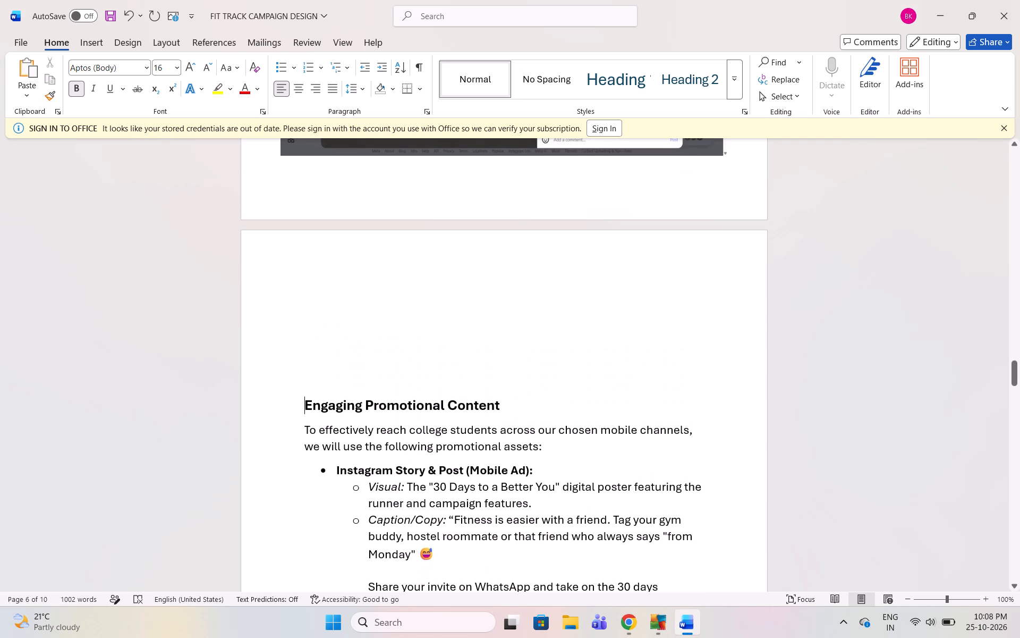
key(BackSpace)
key(BackSpace)
key(BackSpace)
key(BackSpace)
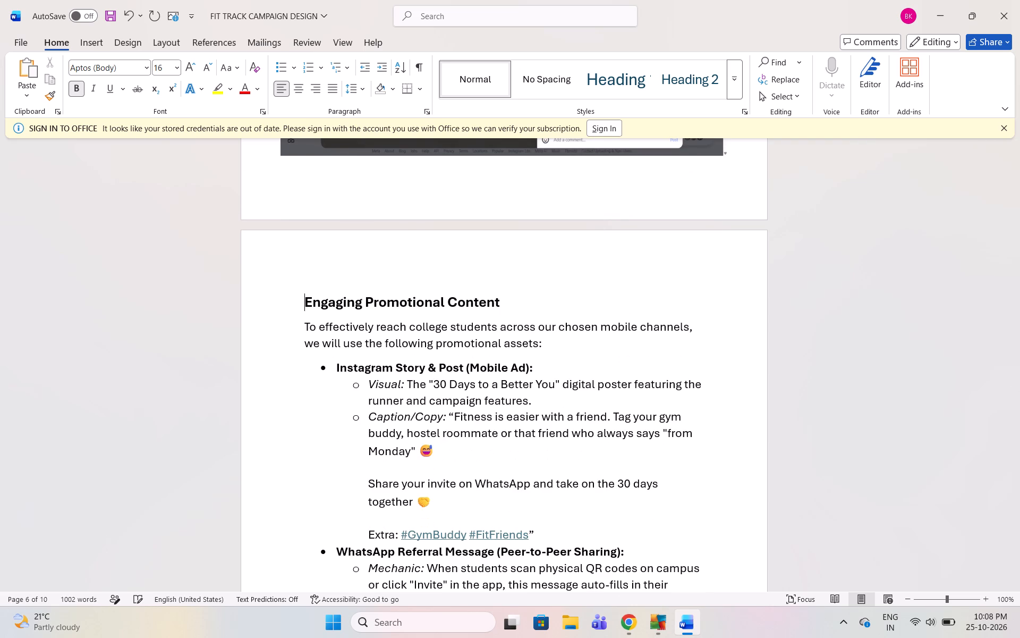
key(BackSpace)
key(Return)
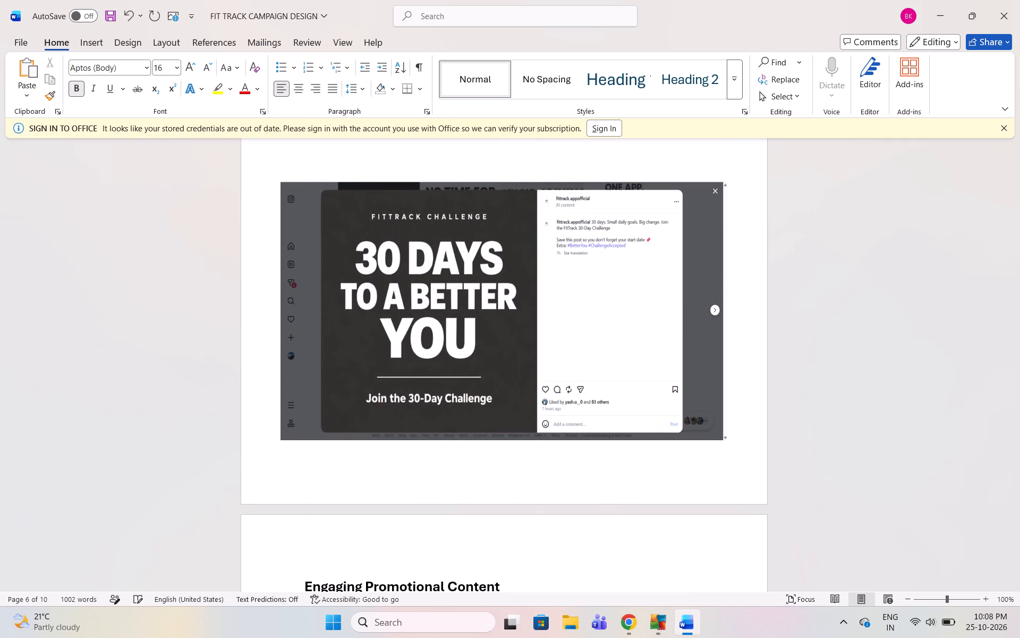
Review the document from the Instagram post pictures back up to the team table and university logo on the cover page.
scroll(332, 346, up, 14)
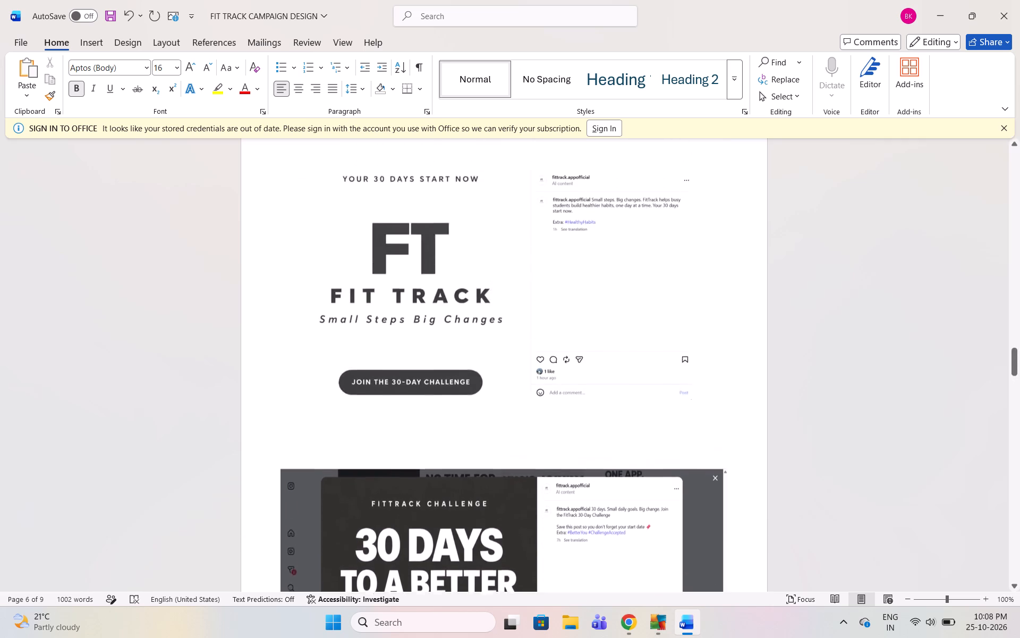
scroll(334, 335, up, 18)
scroll(333, 323, up, 3)
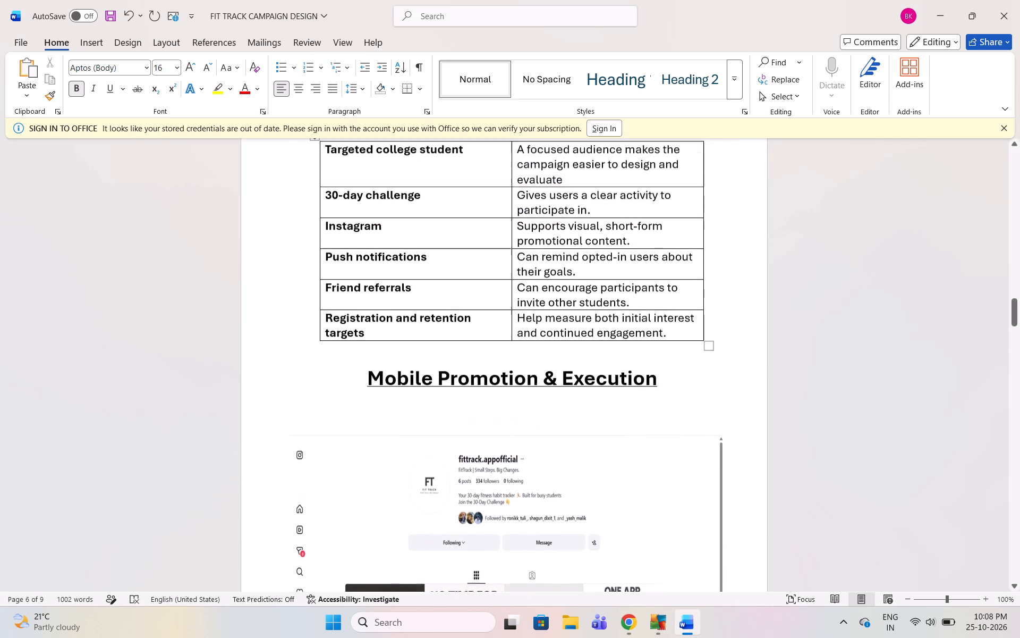
scroll(333, 323, up, 17)
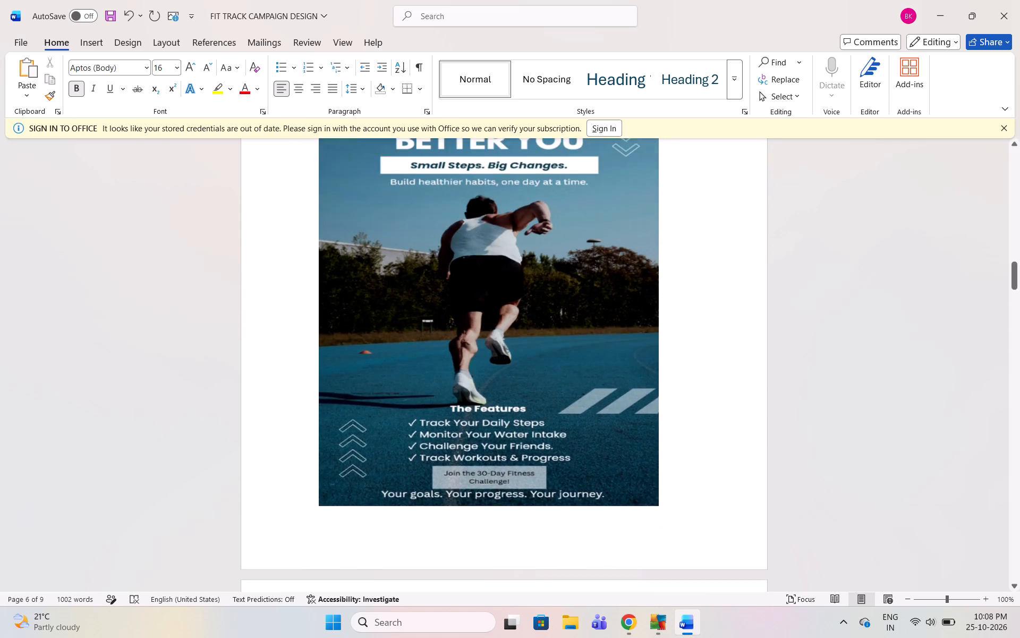
scroll(325, 295, up, 8)
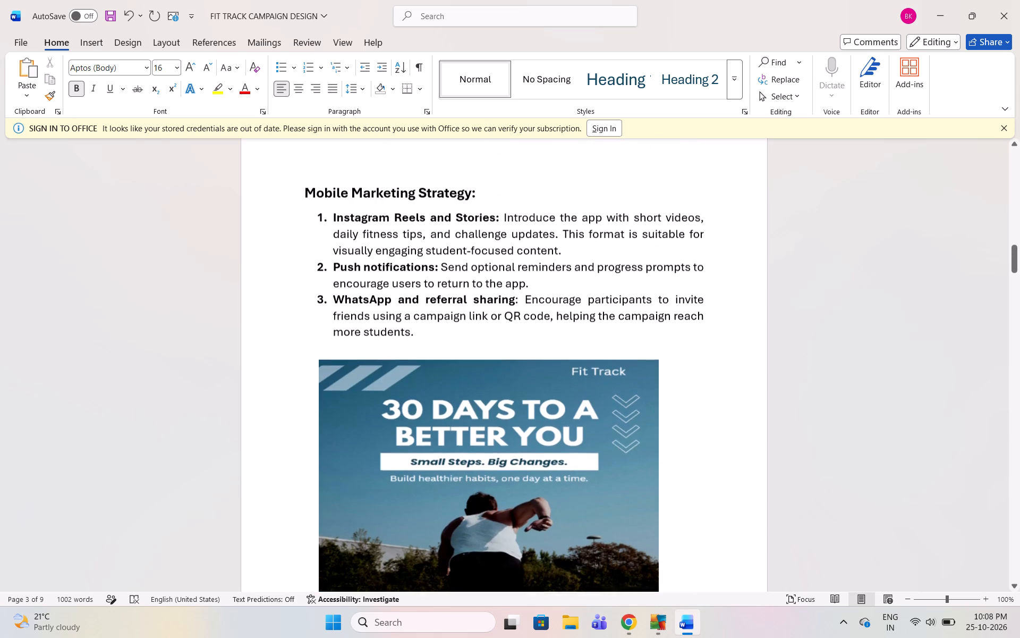
scroll(320, 289, up, 18)
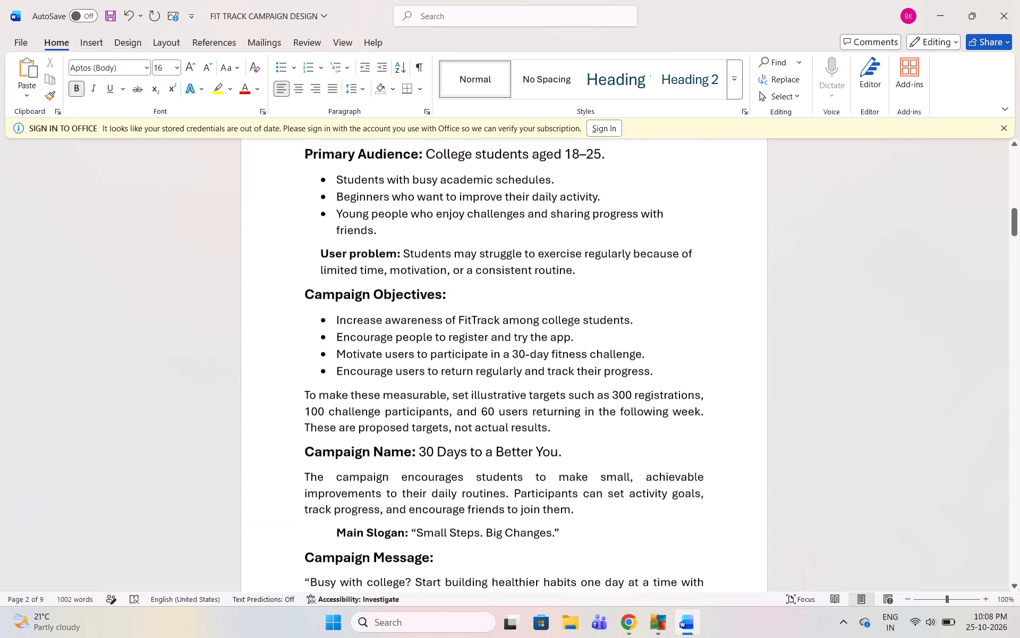
scroll(320, 287, up, 9)
scroll(319, 286, down, 9)
scroll(319, 284, up, 15)
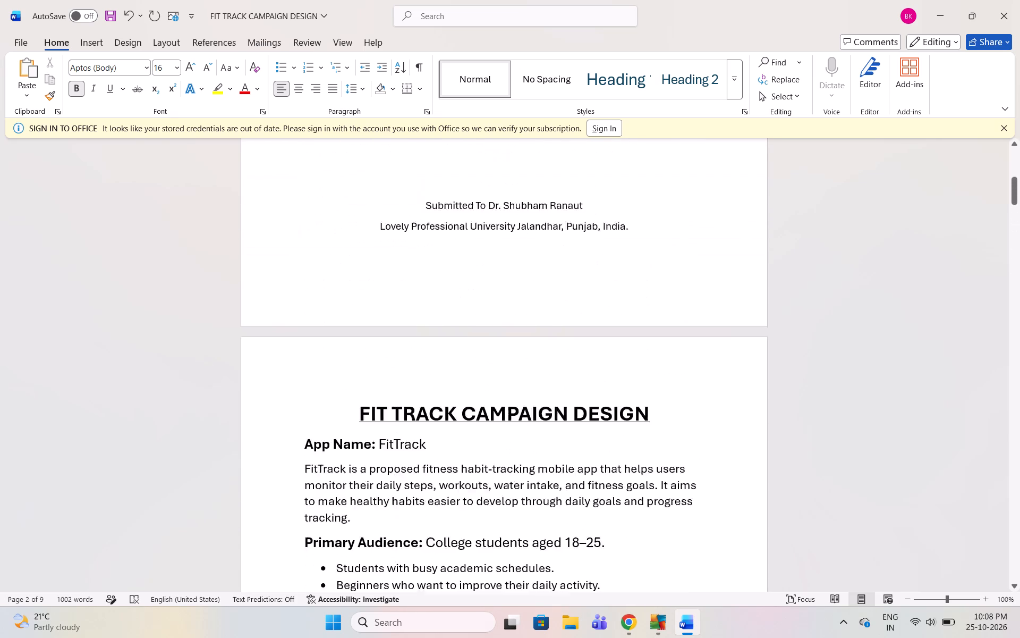
scroll(319, 279, up, 11)
scroll(319, 279, down, 4)
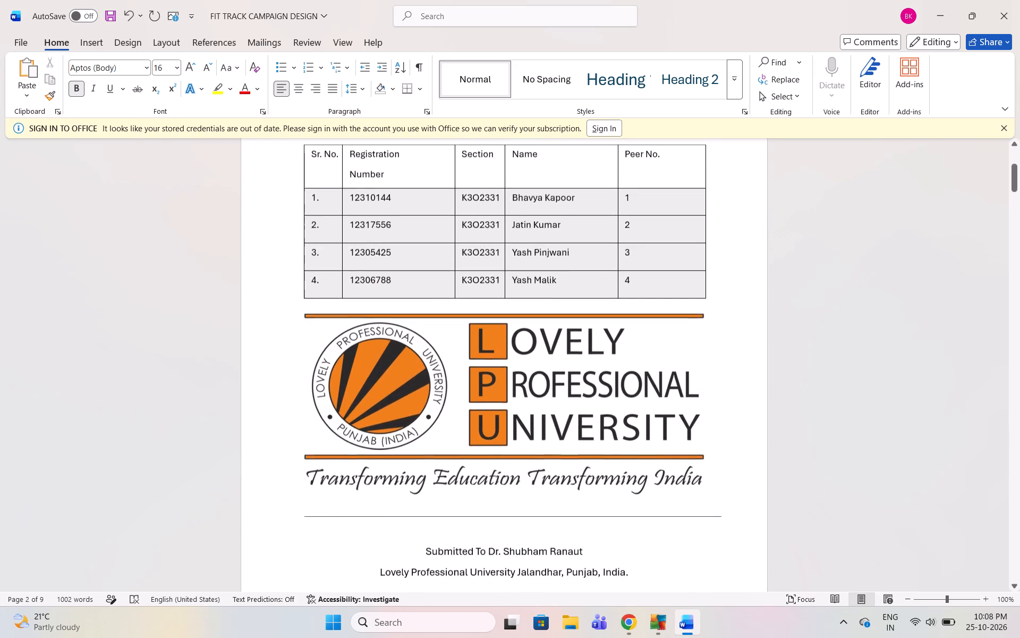
scroll(319, 279, down, 5)
scroll(319, 279, up, 6)
scroll(319, 279, down, 2)
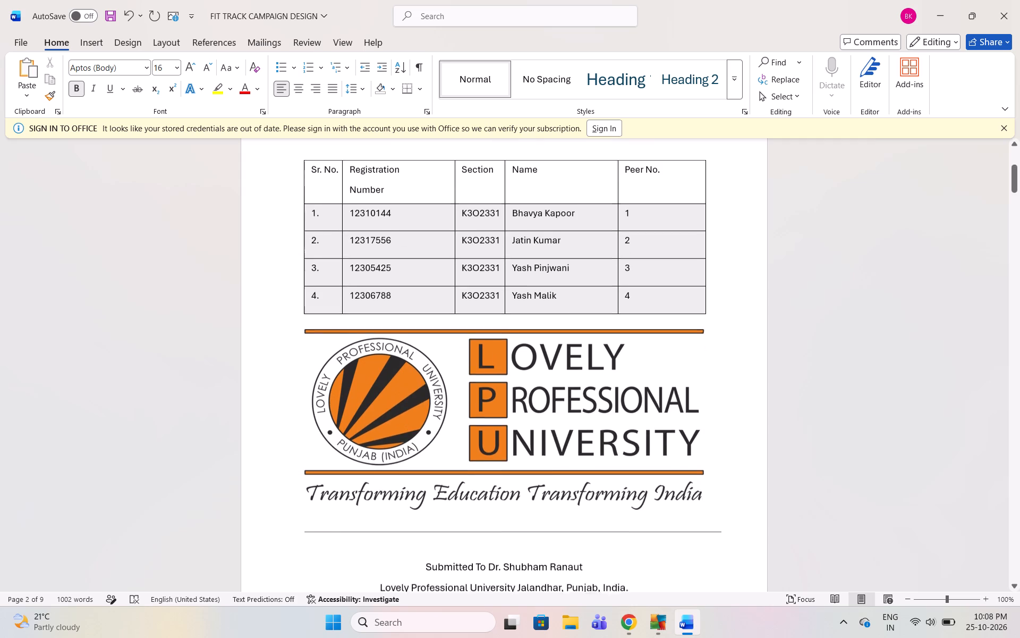
scroll(319, 279, down, 3)
scroll(313, 292, up, 5)
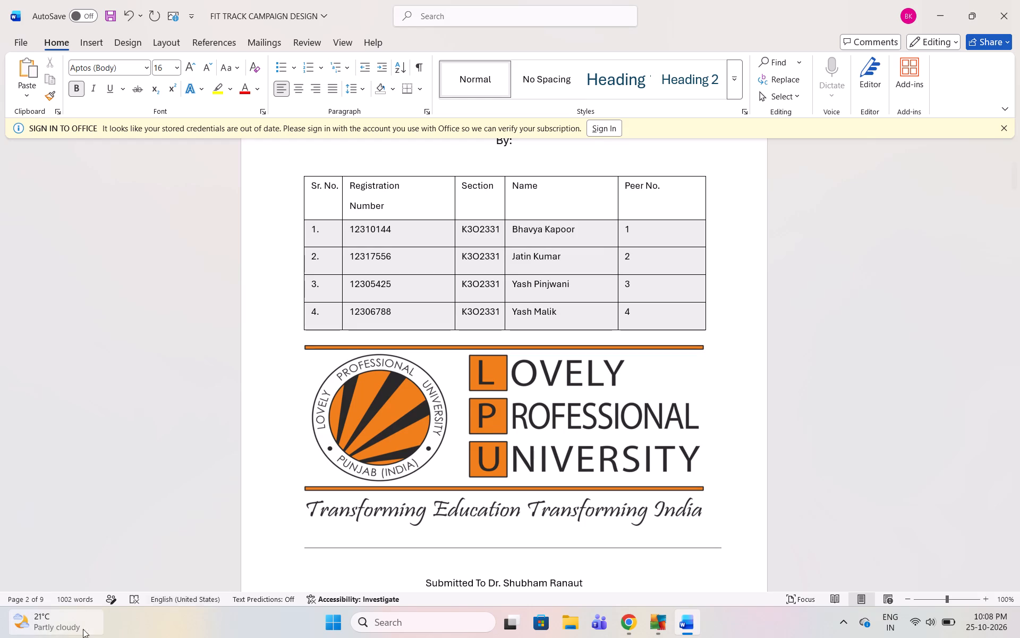
Switch to Instagram in Chrome, close the open post and reply "ok bhai" to the unread direct message about the deletion.
click(634, 622)
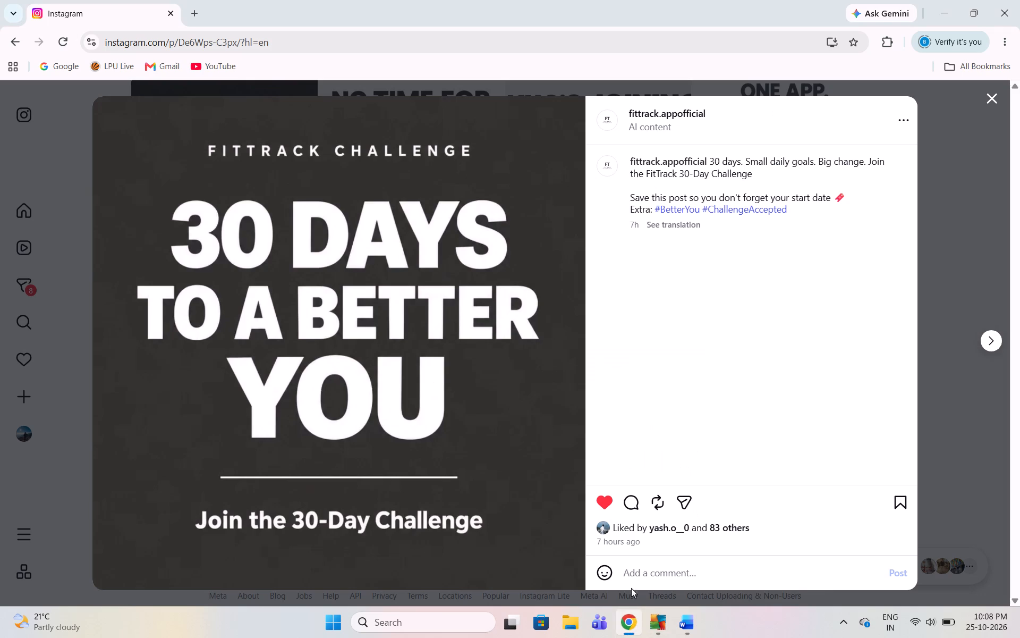
click(986, 97)
click(856, 578)
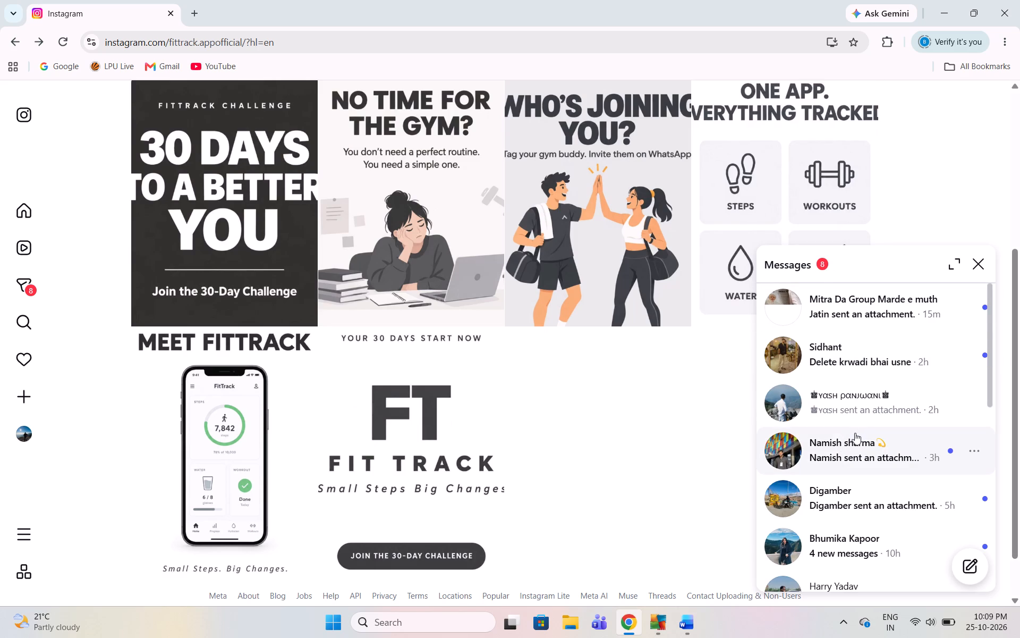
click(871, 362)
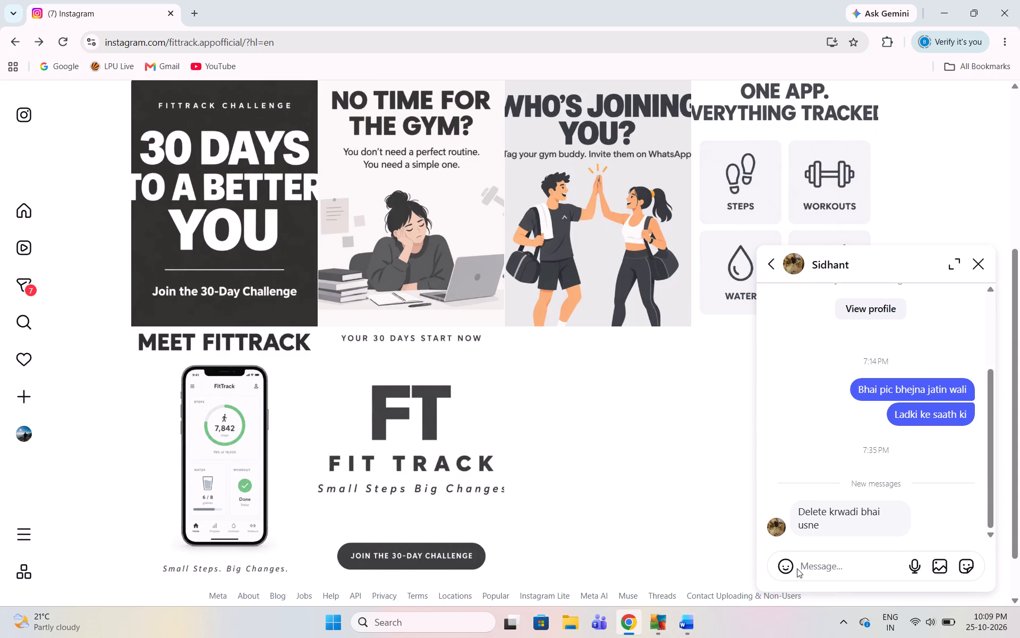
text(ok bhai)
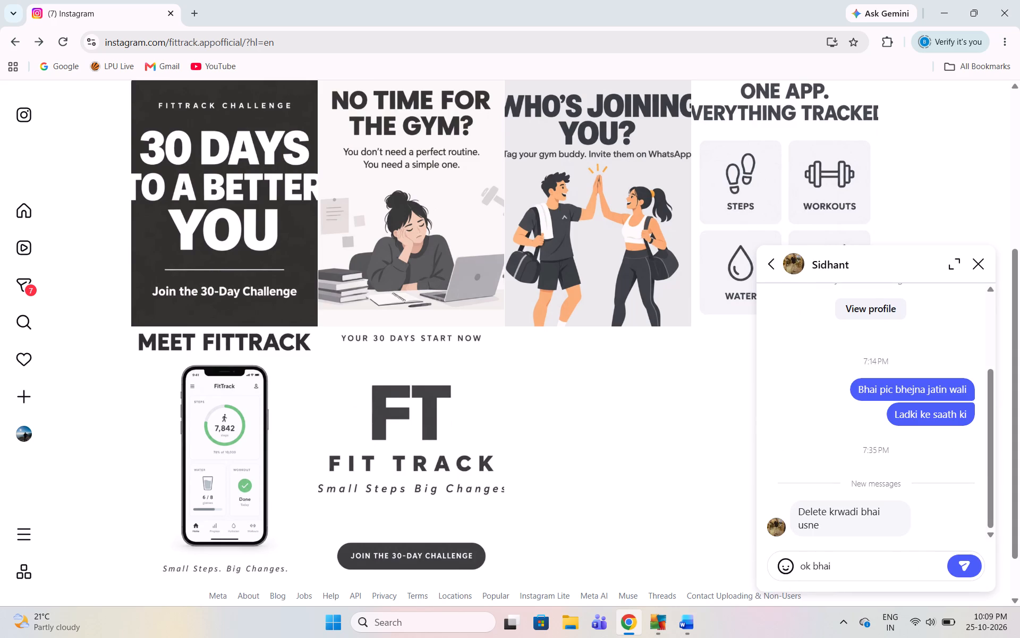
click(967, 574)
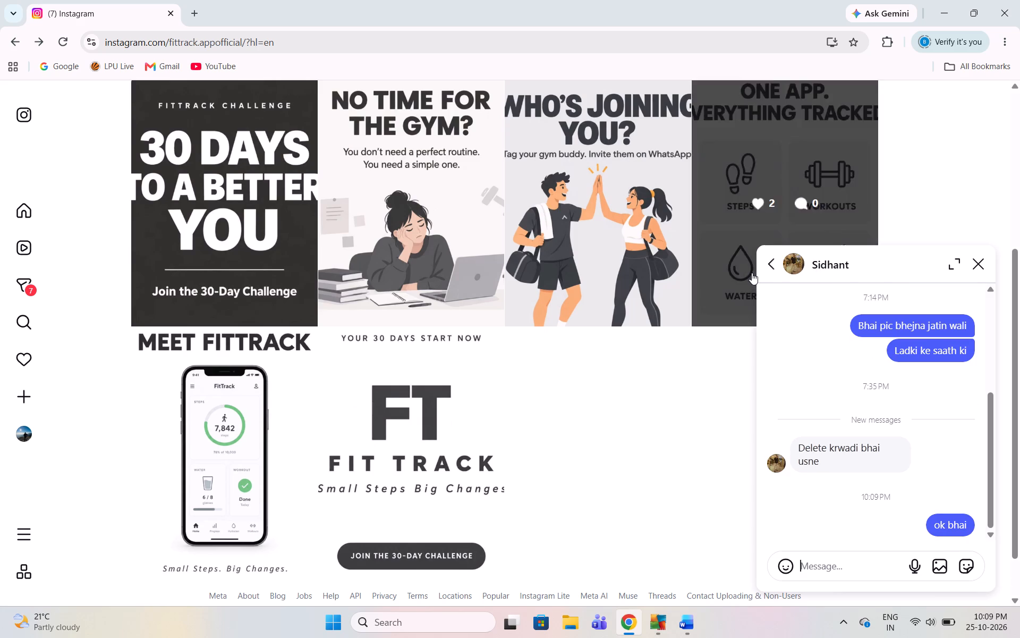
click(767, 267)
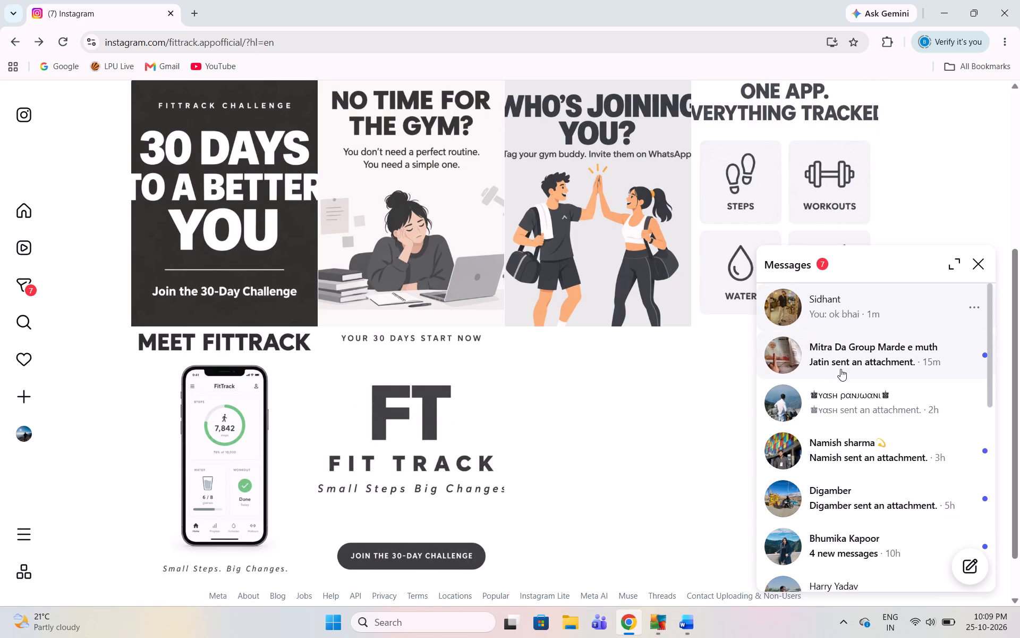
View the reel shared in the unread group chat with sound on, look through its comments, and close it.
click(858, 362)
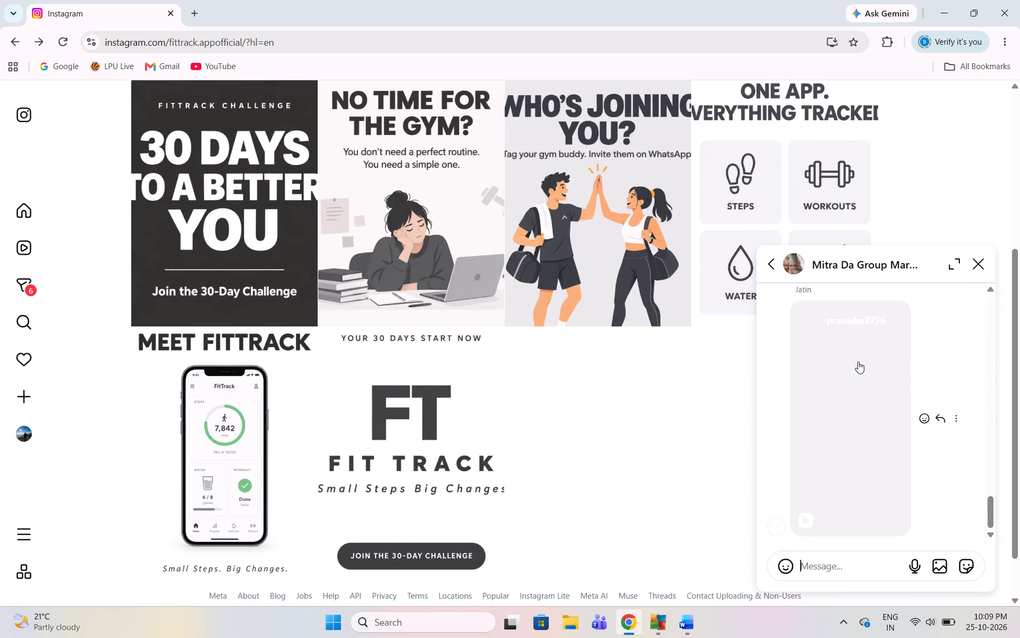
click(830, 415)
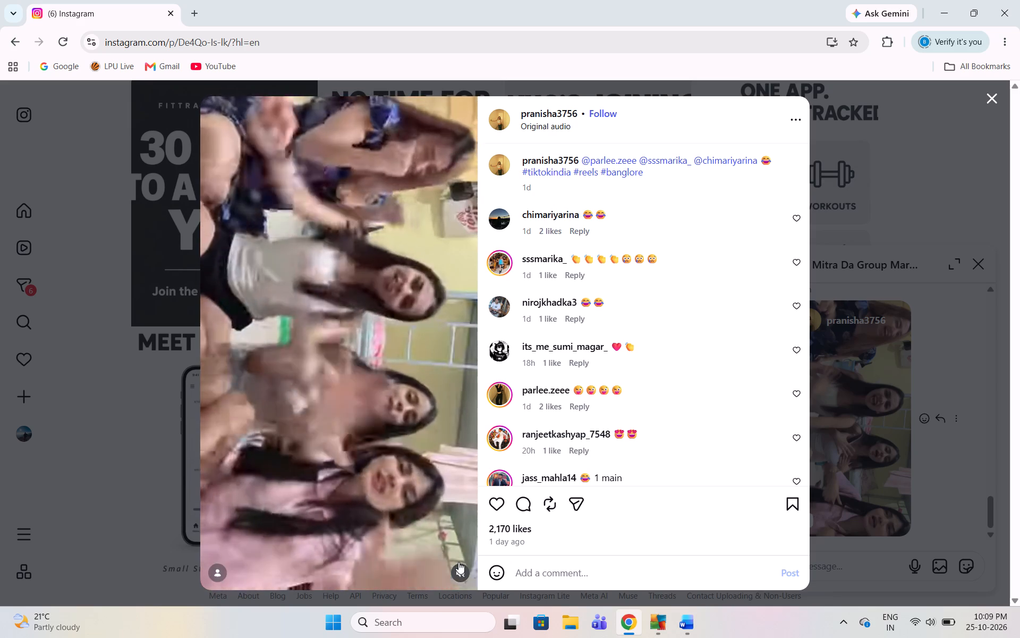
click(460, 564)
click(459, 573)
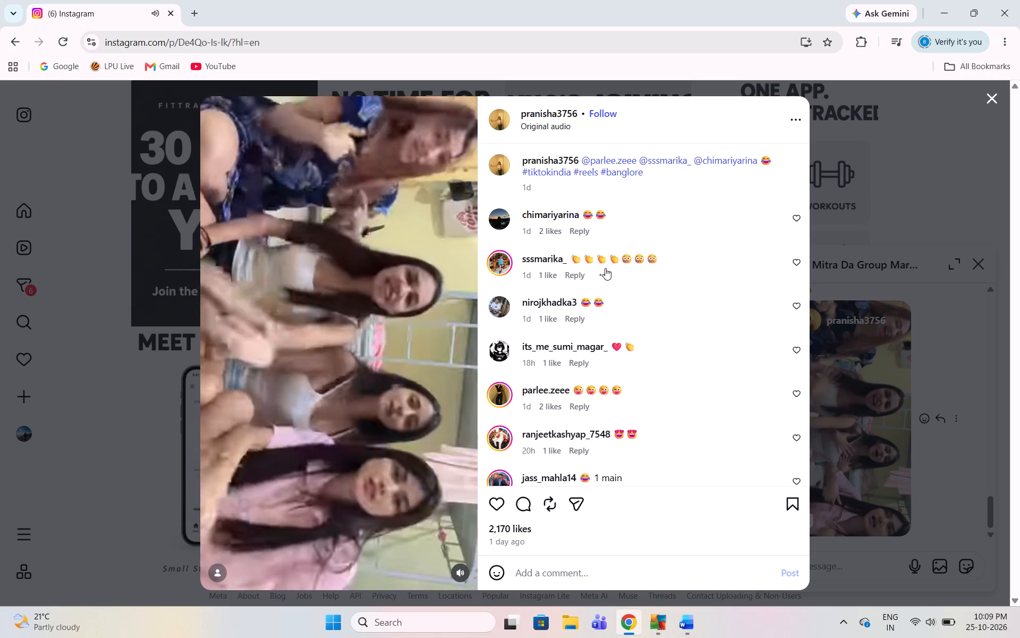
scroll(618, 359, down, 20)
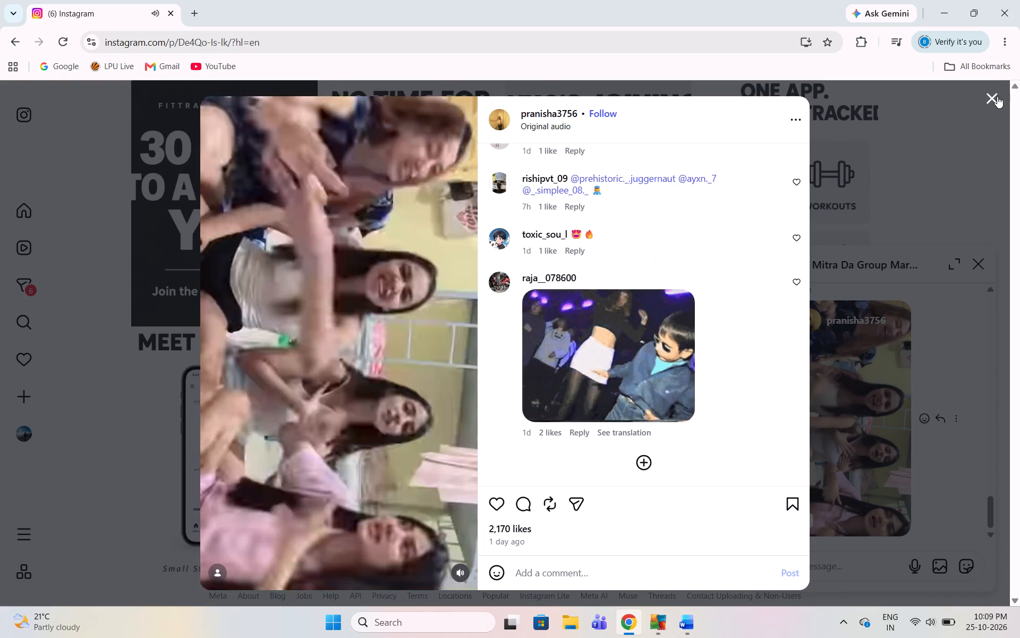
click(997, 97)
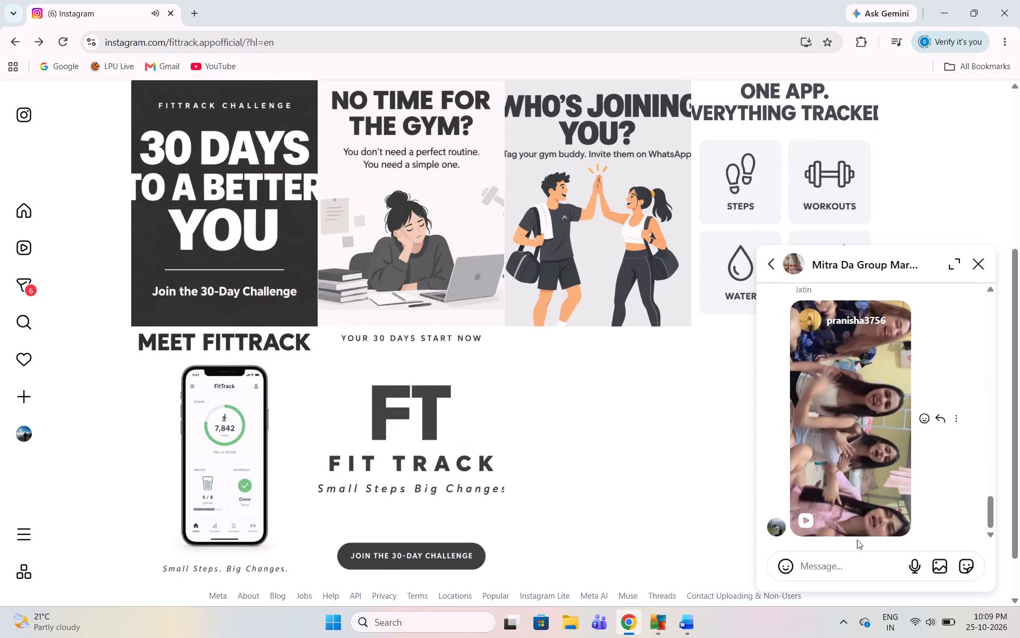
React to the shared reel in the group chat with the laughing emoji.
click(924, 422)
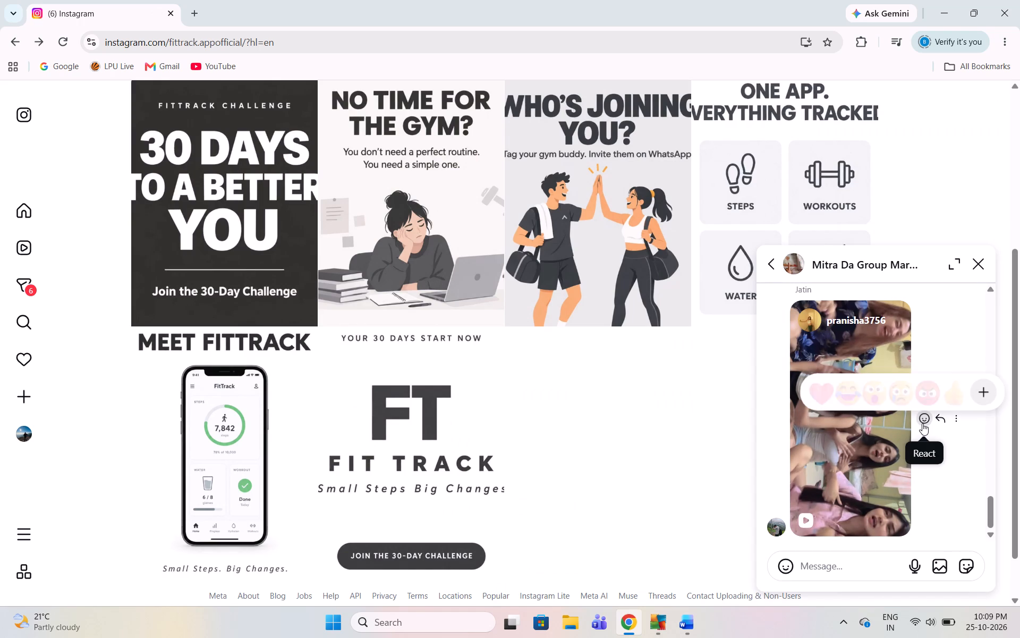
click(844, 393)
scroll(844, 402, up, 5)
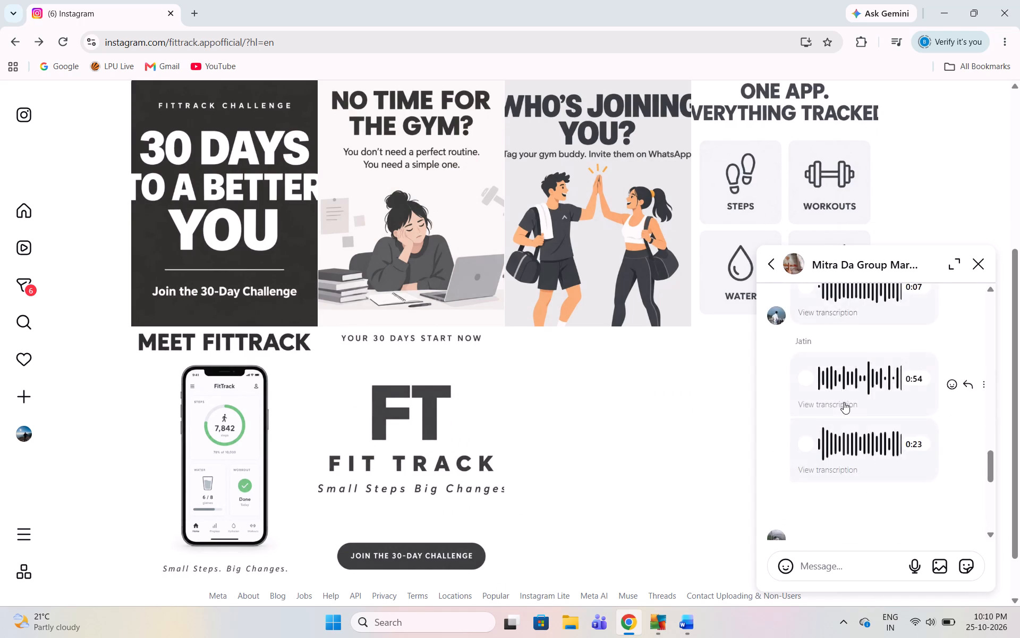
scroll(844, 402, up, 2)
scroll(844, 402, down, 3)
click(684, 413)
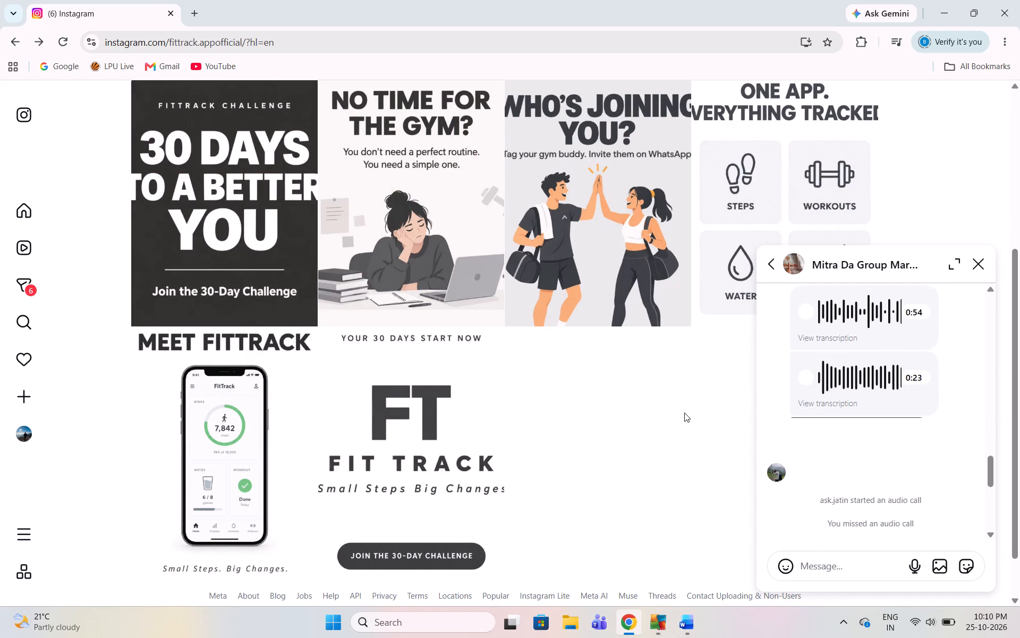
Switch back to Word and correct the third team member's surname in the cover page table, replacing one letter with "a".
click(683, 630)
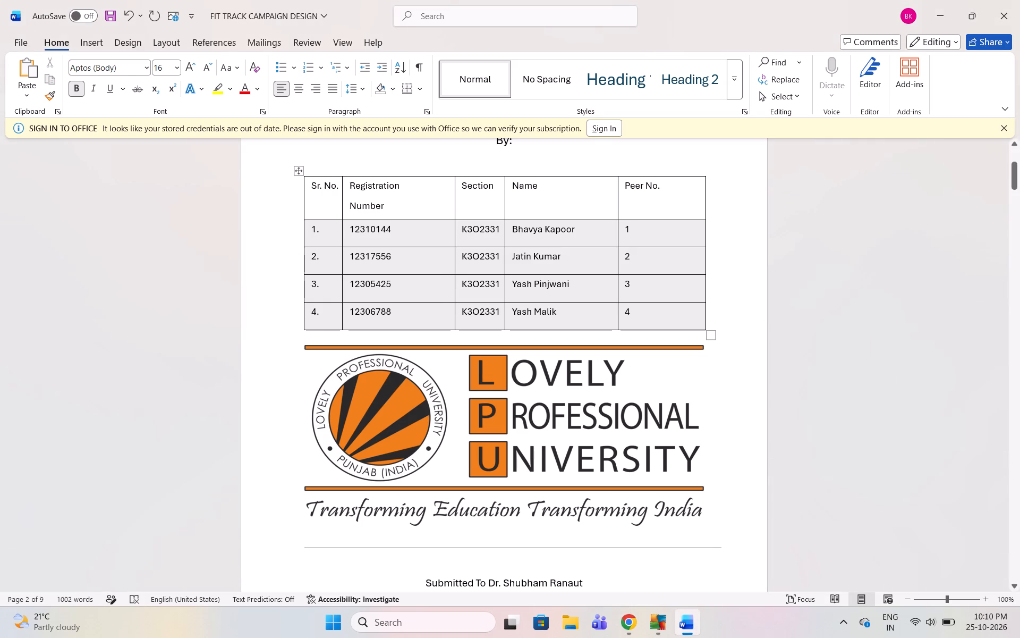
click(541, 286)
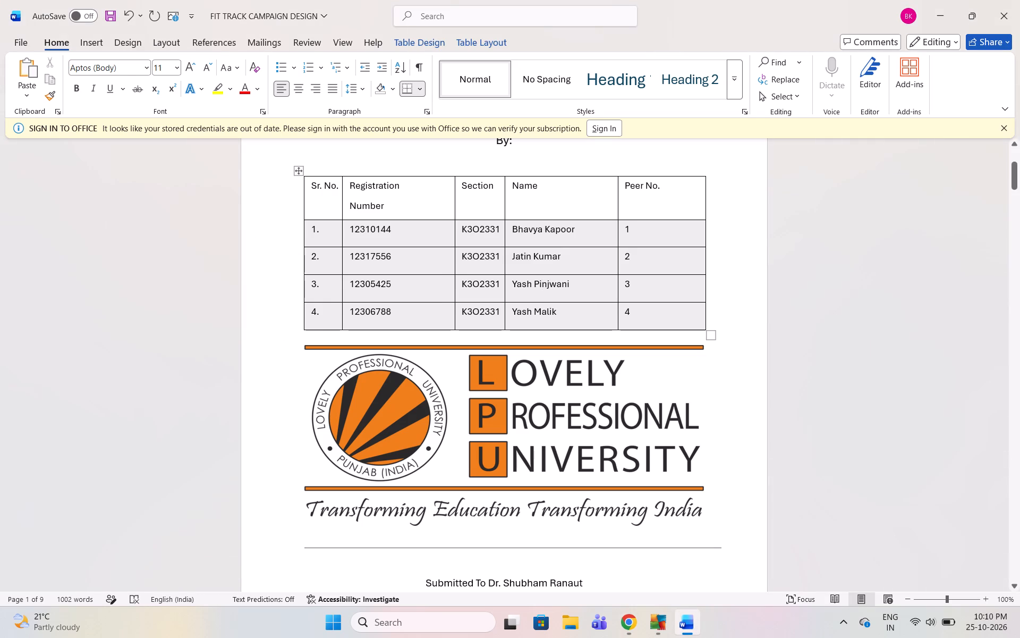
key(BackSpace)
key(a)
Review the whole document from the cover page through the strategy, promotion, execution plan and analytics sections to the final recommendations.
scroll(394, 291, down, 9)
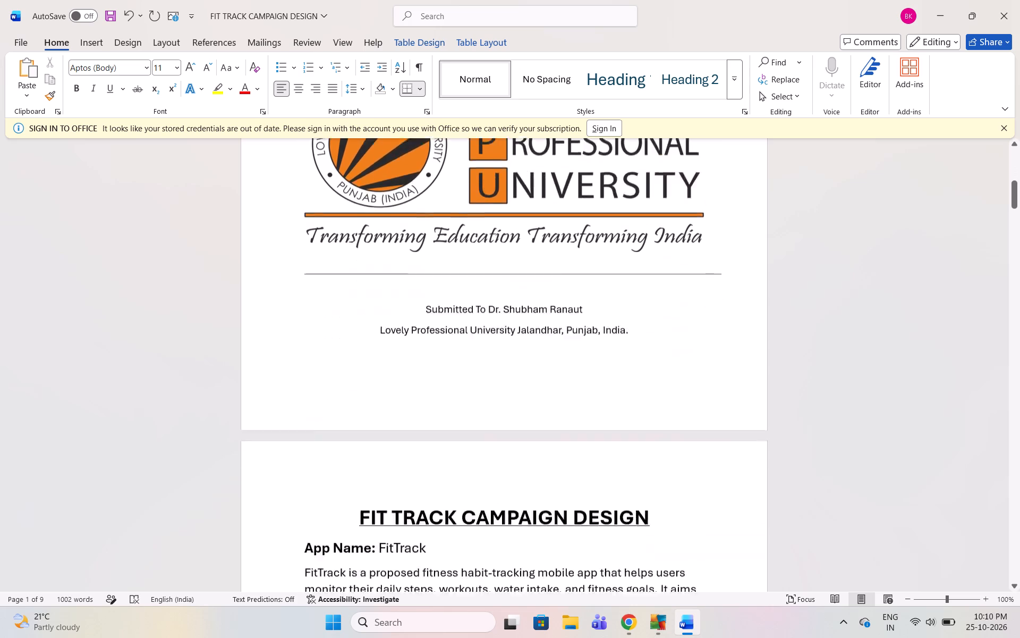
scroll(394, 292, down, 13)
scroll(393, 293, down, 13)
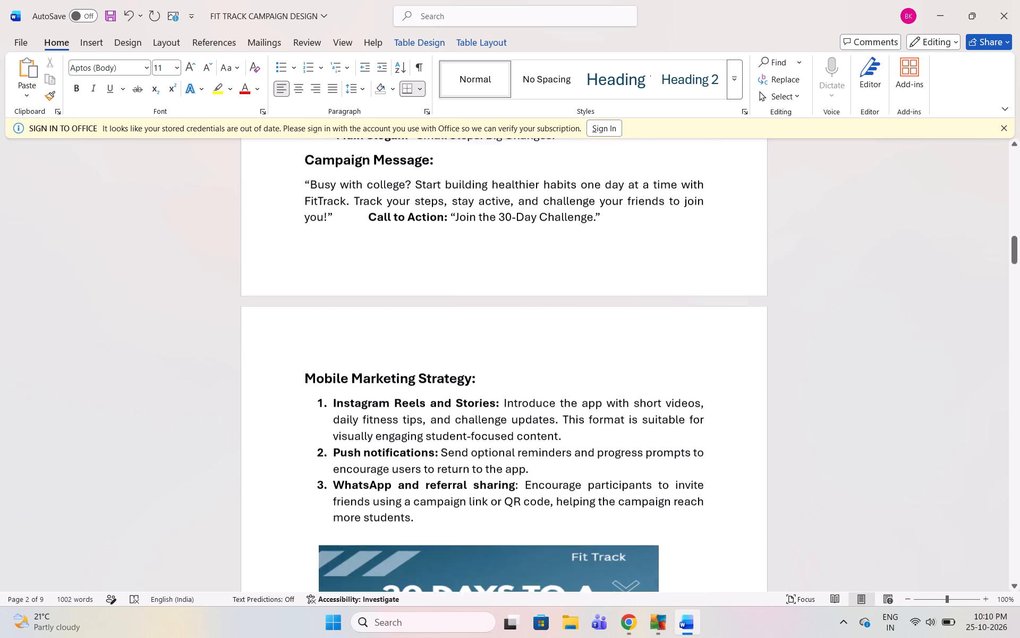
scroll(392, 292, down, 20)
scroll(392, 292, down, 19)
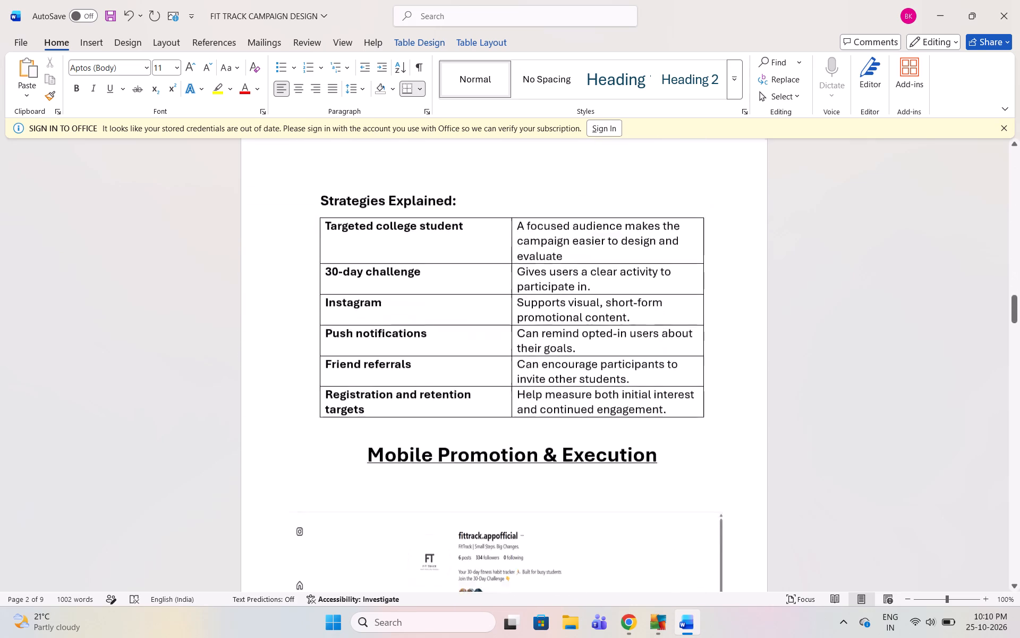
scroll(384, 274, down, 20)
scroll(384, 274, down, 20)
scroll(384, 274, down, 7)
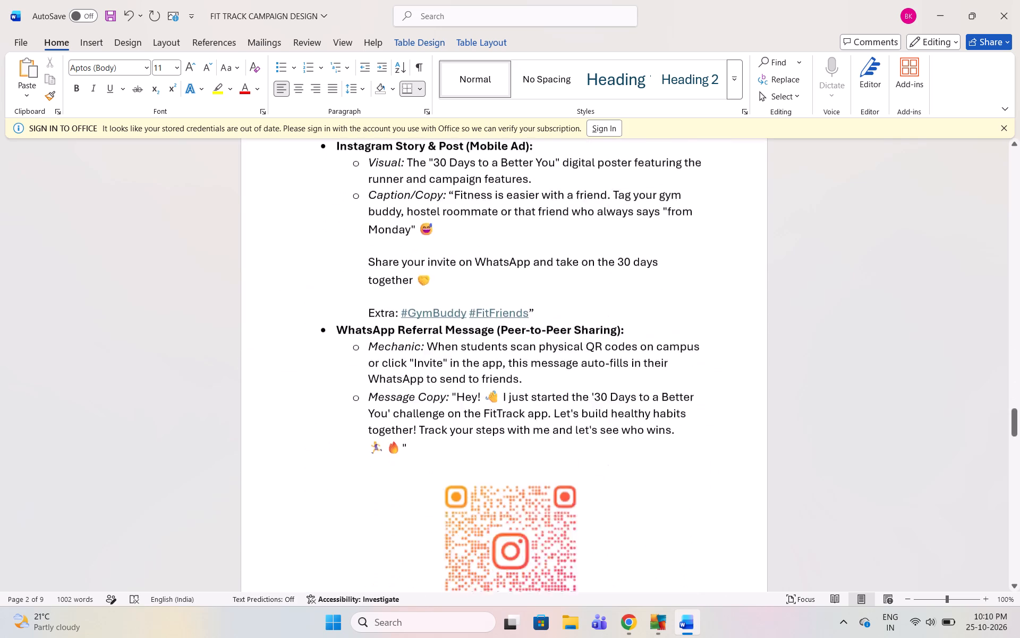
scroll(384, 271, down, 20)
scroll(384, 271, down, 20)
scroll(384, 271, down, 6)
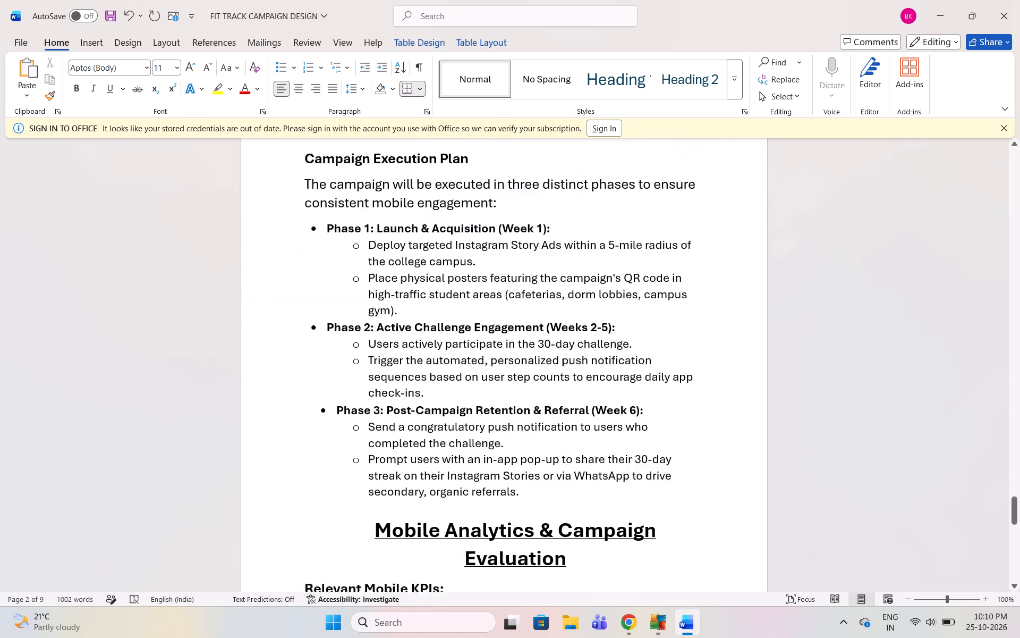
scroll(384, 267, down, 15)
scroll(384, 267, down, 17)
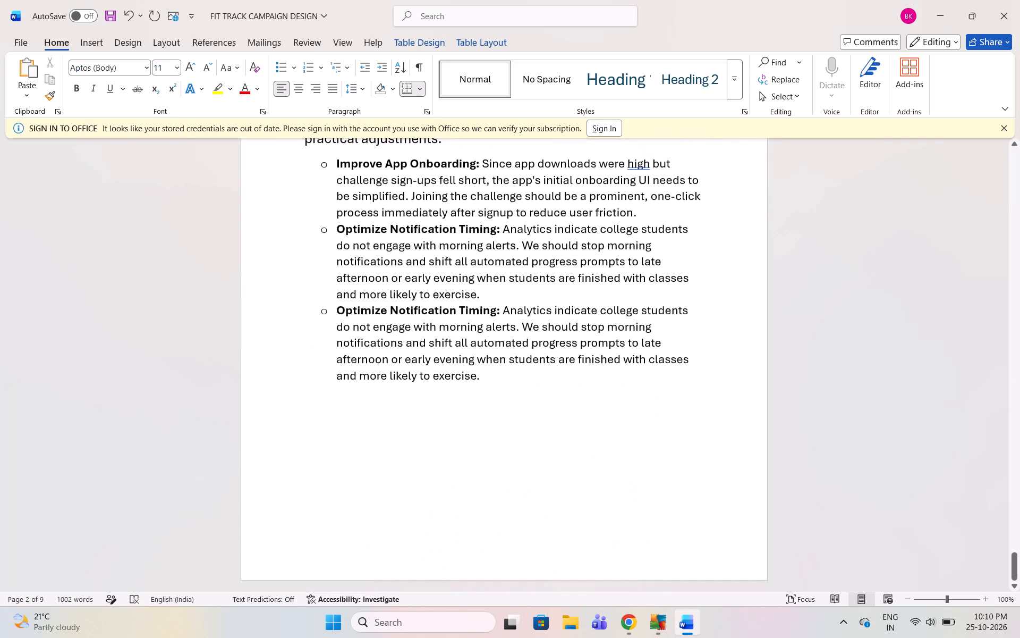
Look back through the document from the last page to the cover page, checking the QR code, Instagram screenshots and team table.
scroll(385, 267, up, 7)
scroll(385, 266, up, 20)
scroll(385, 266, up, 2)
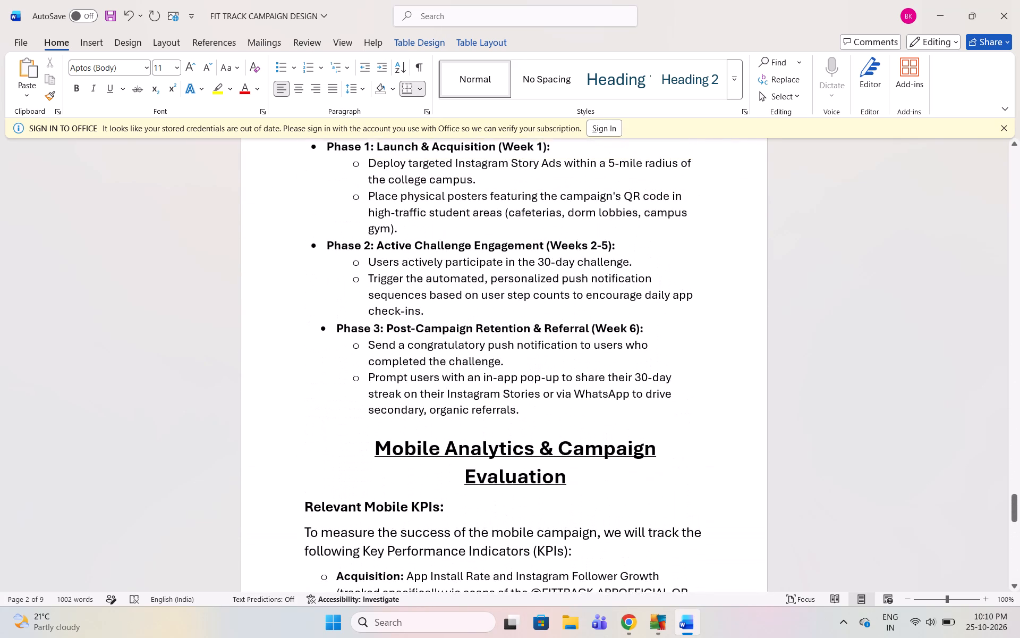
scroll(385, 266, up, 20)
scroll(385, 266, up, 20)
scroll(385, 266, up, 6)
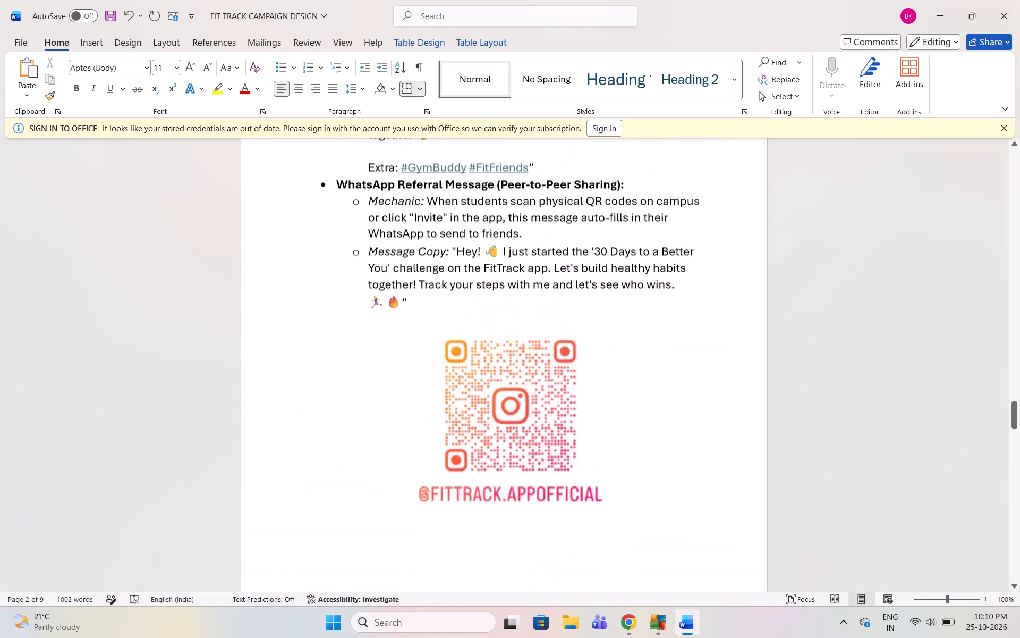
scroll(379, 265, up, 20)
scroll(379, 265, up, 20)
scroll(379, 265, up, 9)
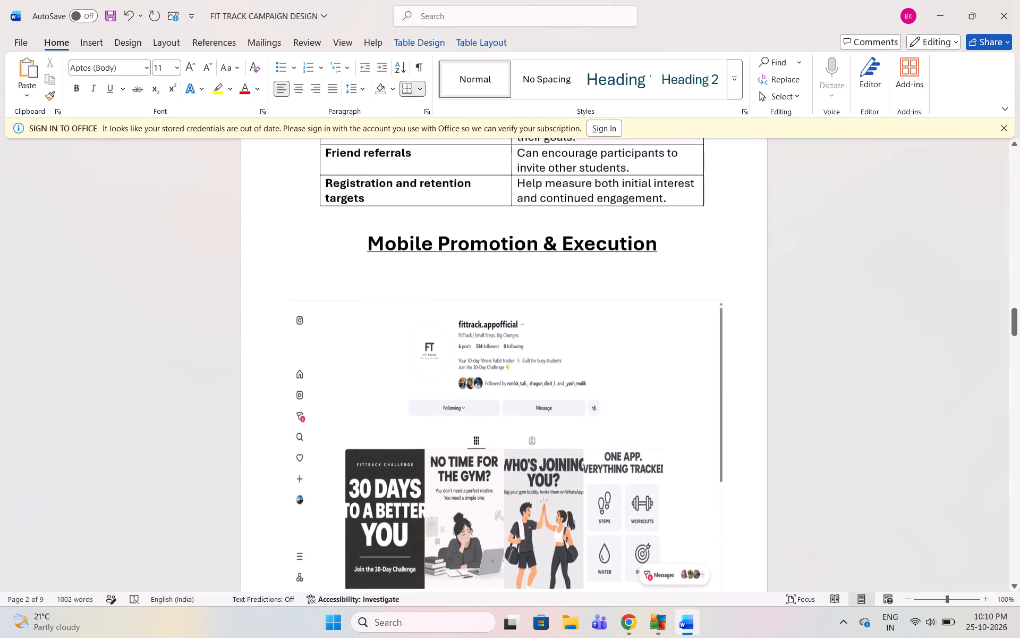
scroll(370, 261, up, 20)
scroll(370, 261, up, 15)
scroll(346, 241, up, 6)
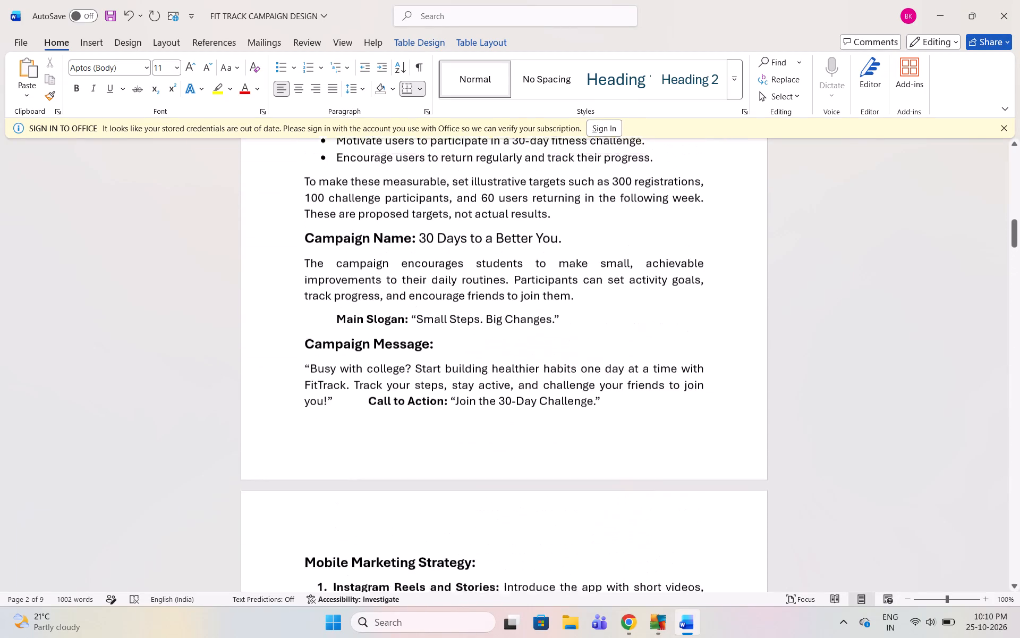
scroll(346, 241, up, 15)
scroll(345, 240, up, 14)
scroll(345, 240, up, 7)
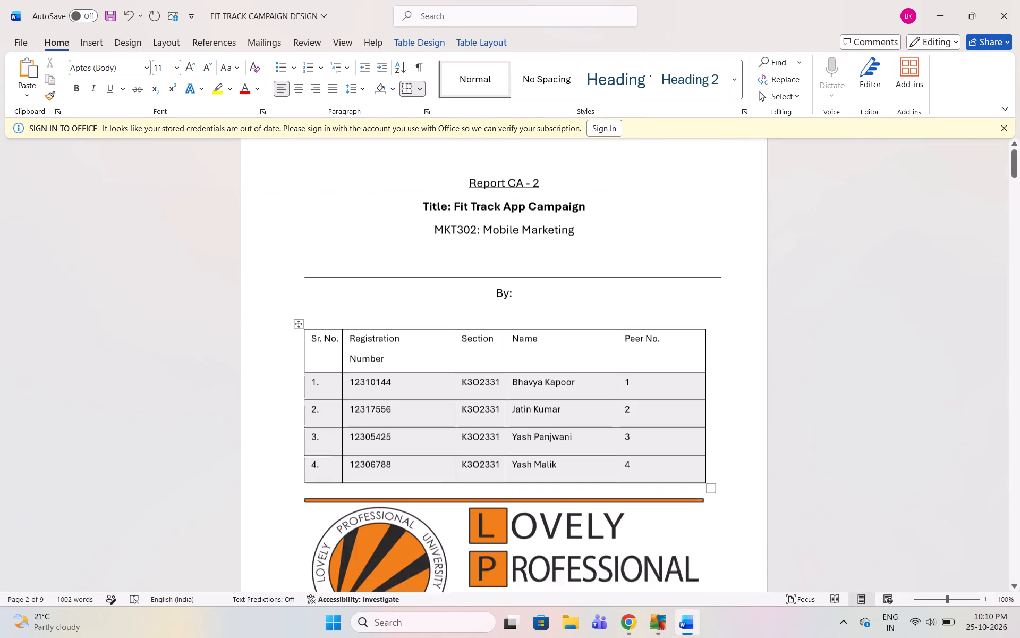
scroll(340, 236, up, 4)
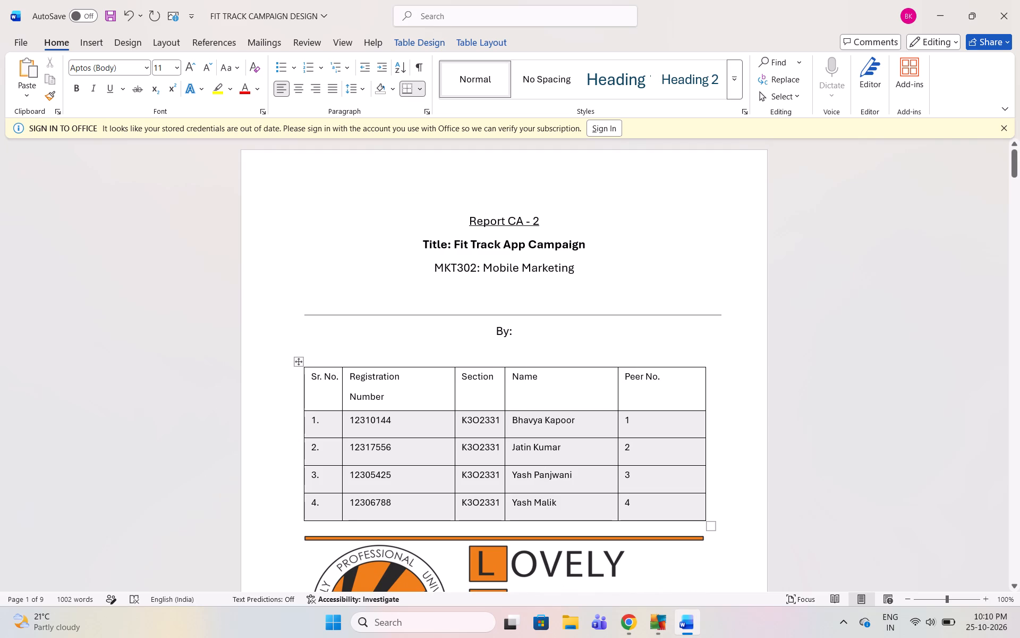
Place the text cursor at the end of the "Submitted To" line below the university logo on the cover page.
scroll(450, 283, down, 4)
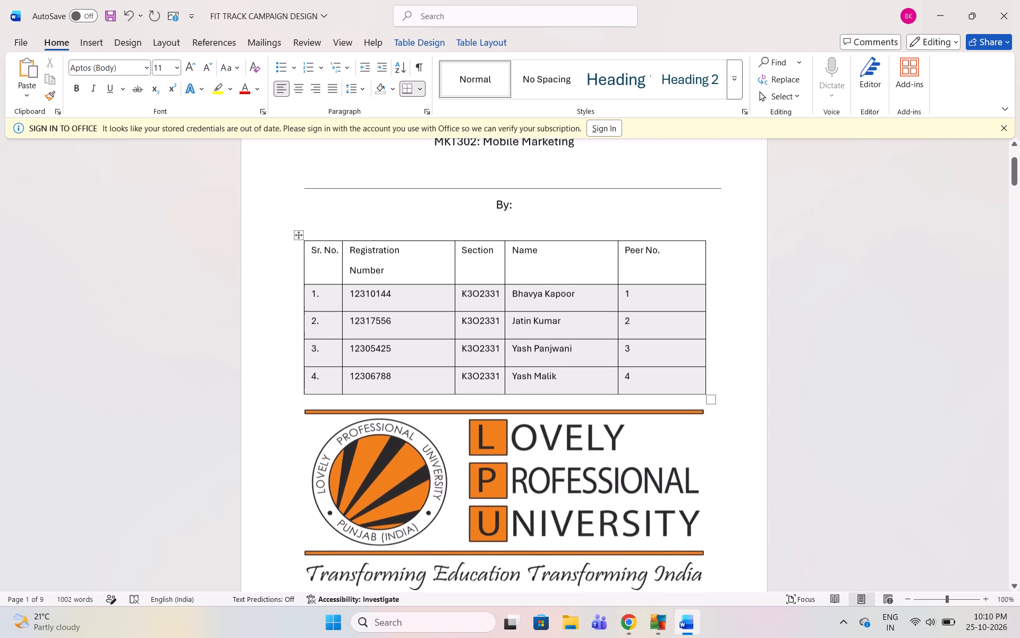
scroll(449, 284, down, 5)
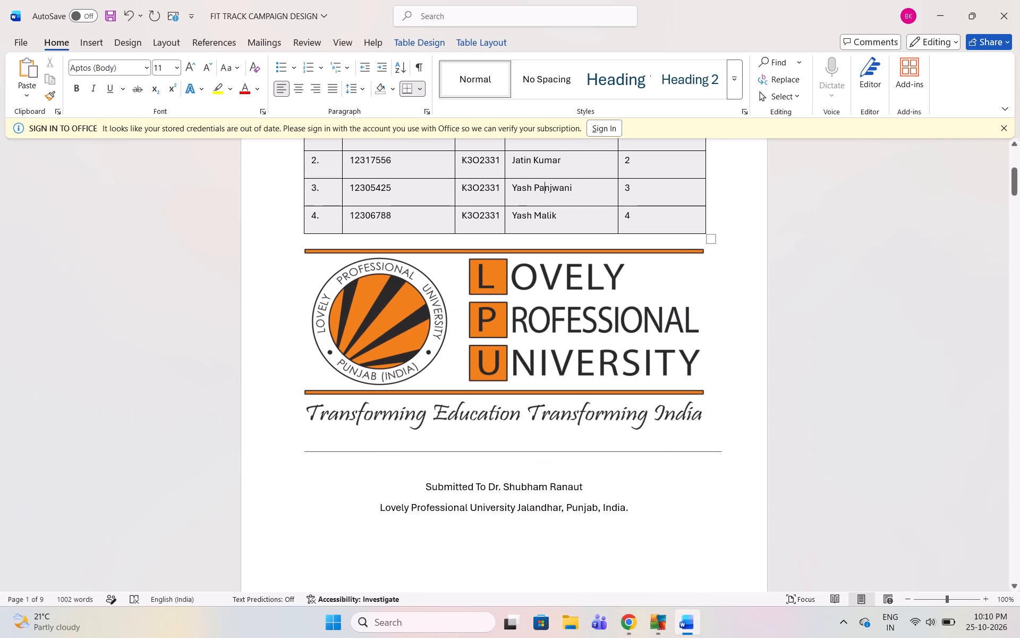
click(588, 486)
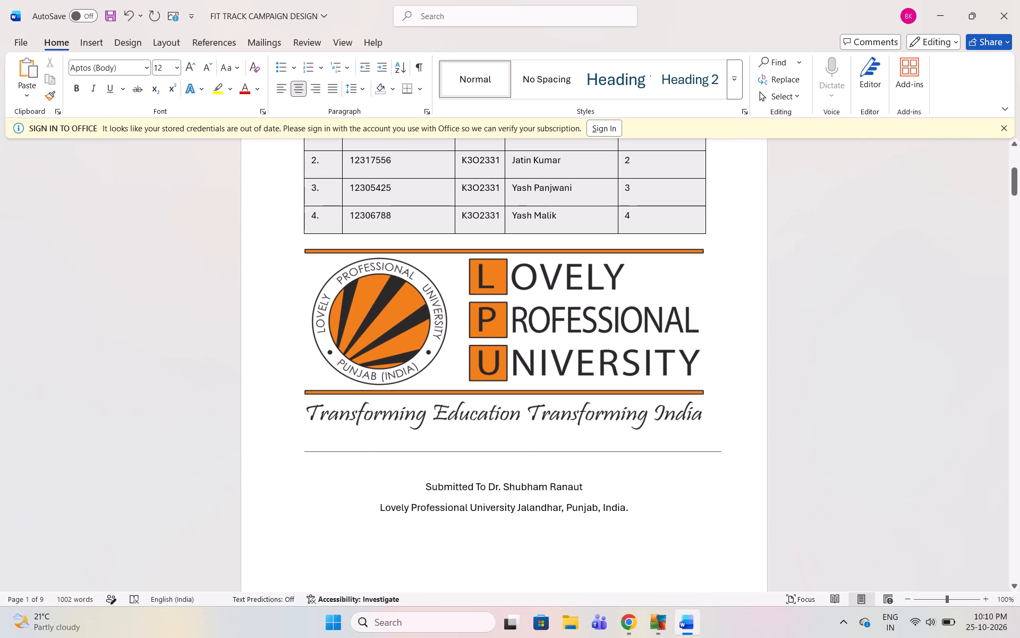
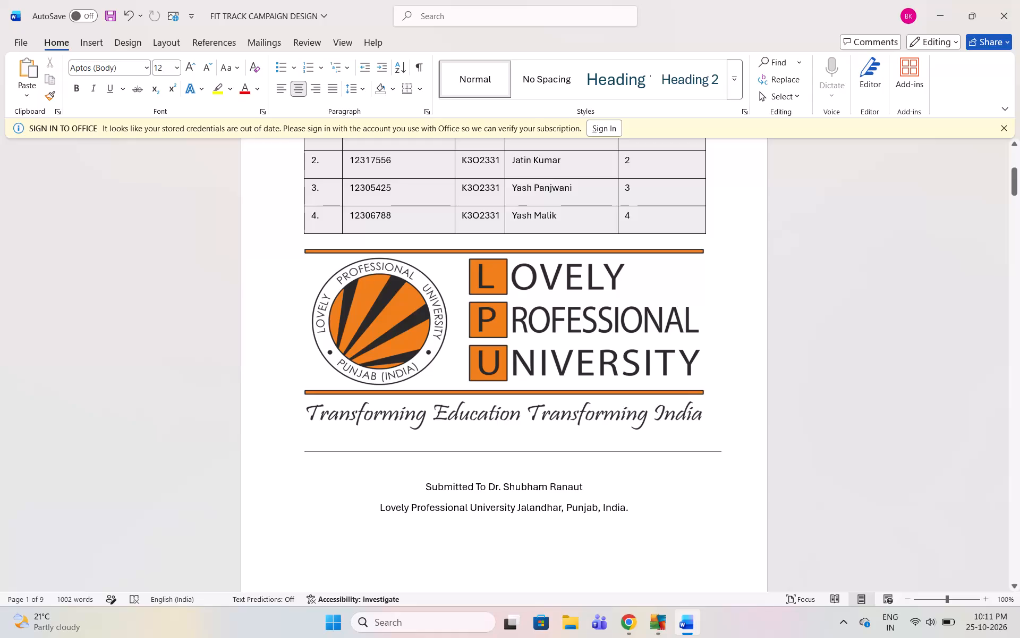
Replace the instructor's name after "Submitted To Dr." on the cover page with the correct instructor's name.
key(BackSpace)
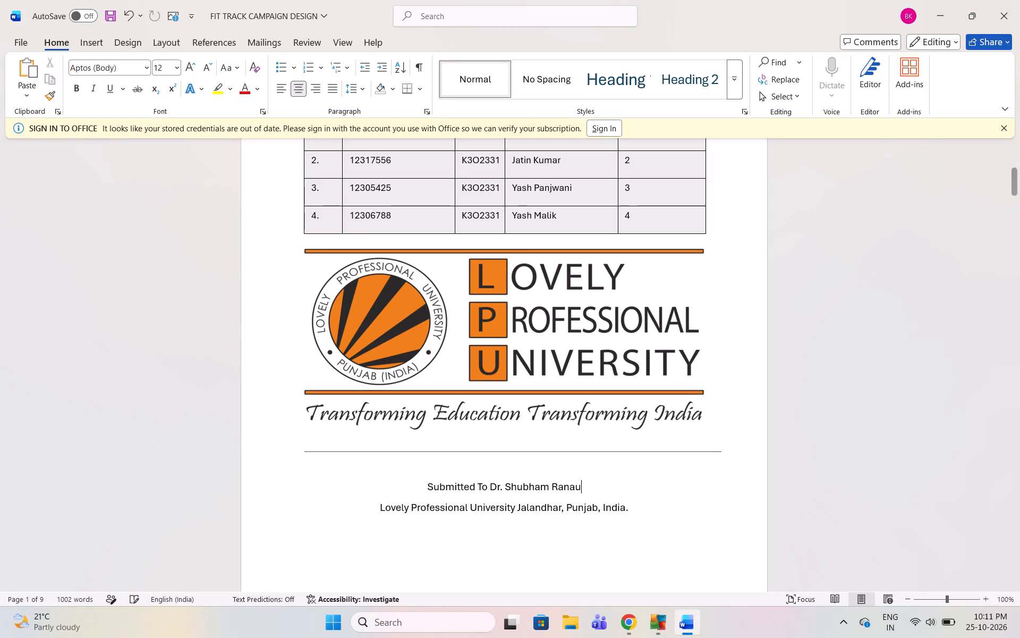
key(BackSpace)
key(BackSpace)
key(BackSpace)
key(BackSpace)
key(BackSpace)
key(BackSpace)
key(BackSpace)
key(BackSpace)
key(BackSpace)
key(BackSpace)
key(BackSpace)
key(BackSpace)
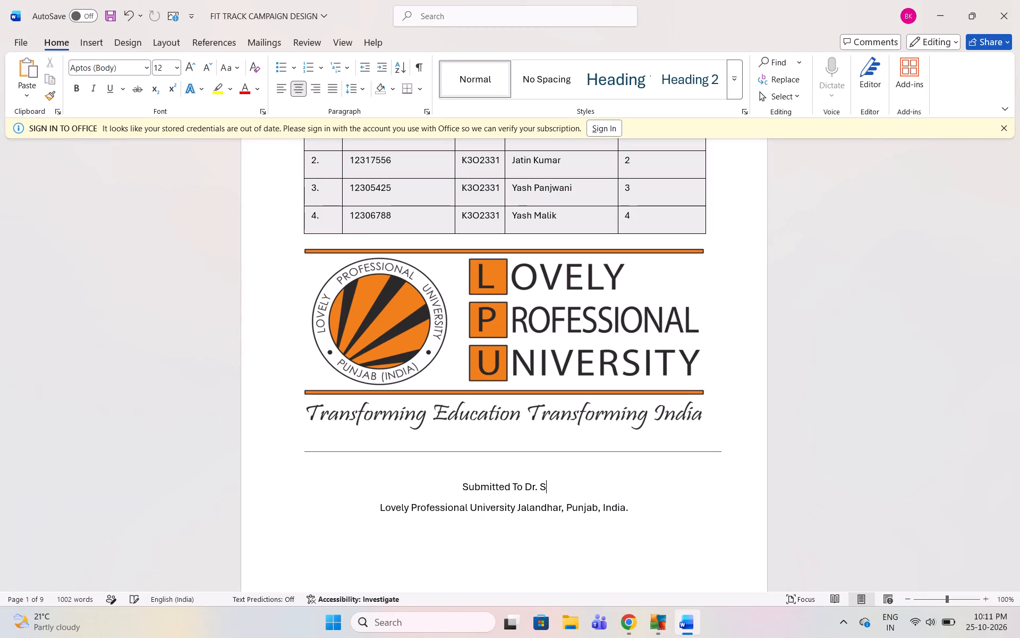
key(BackSpace)
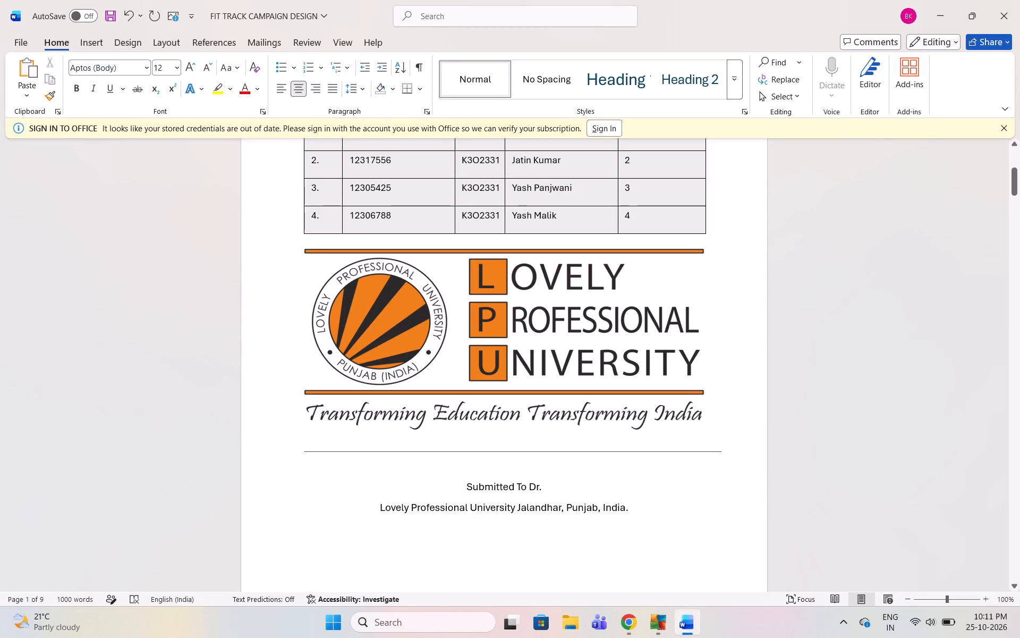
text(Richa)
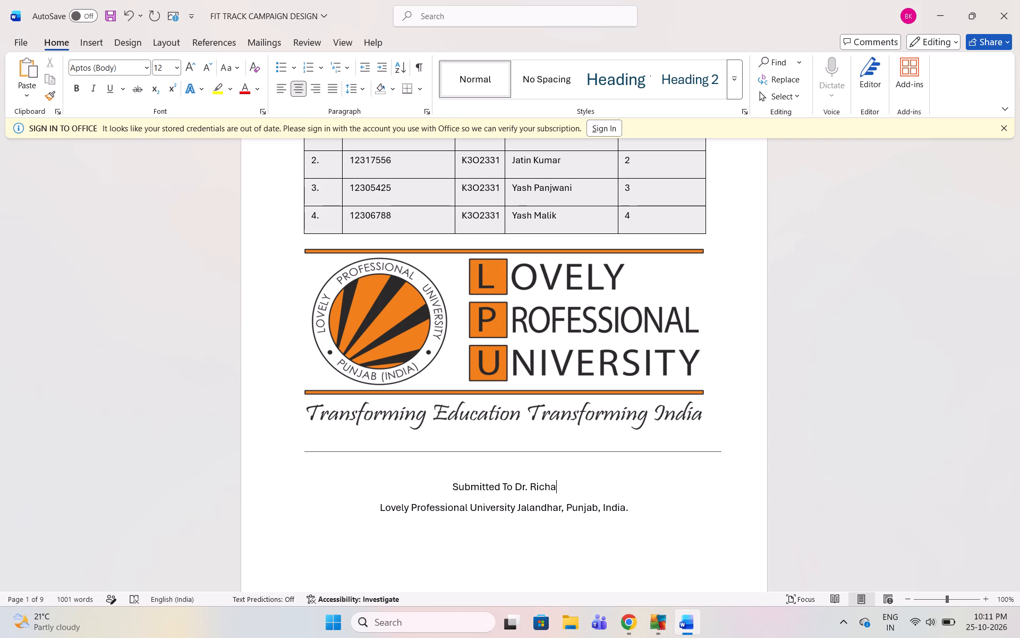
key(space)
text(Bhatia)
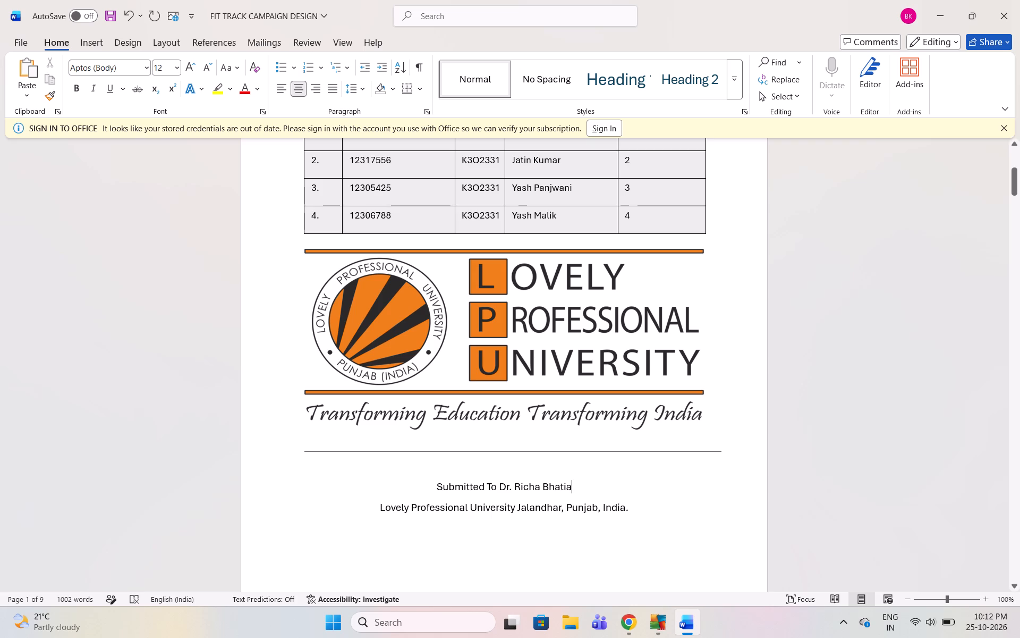
Set the font size of the cover page's "Submitted To" line and the university address line below it to 14.
drag(430, 486, 611, 506)
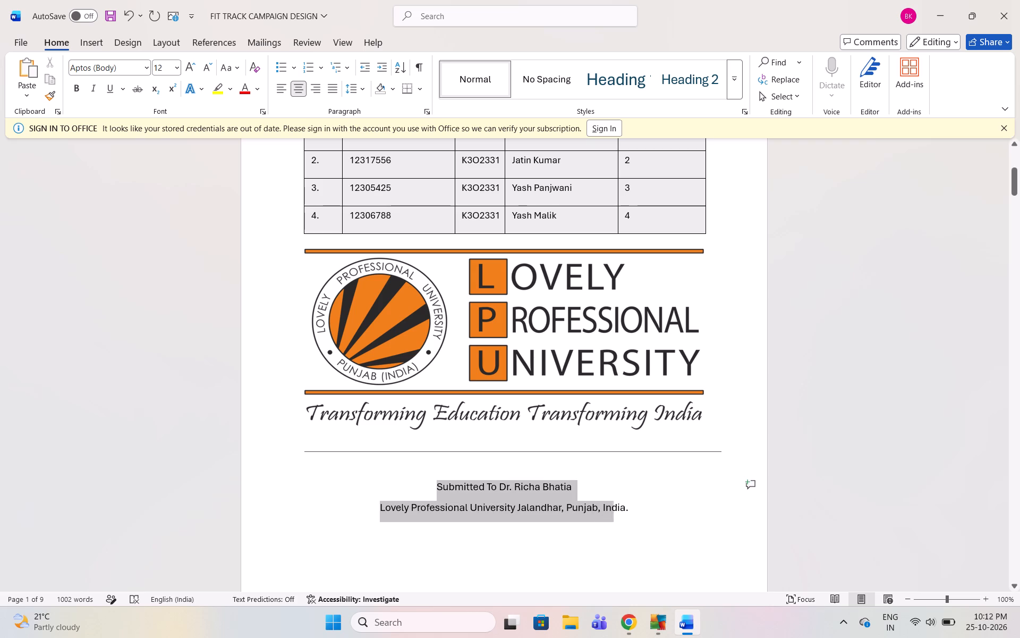
drag(611, 506, 631, 508)
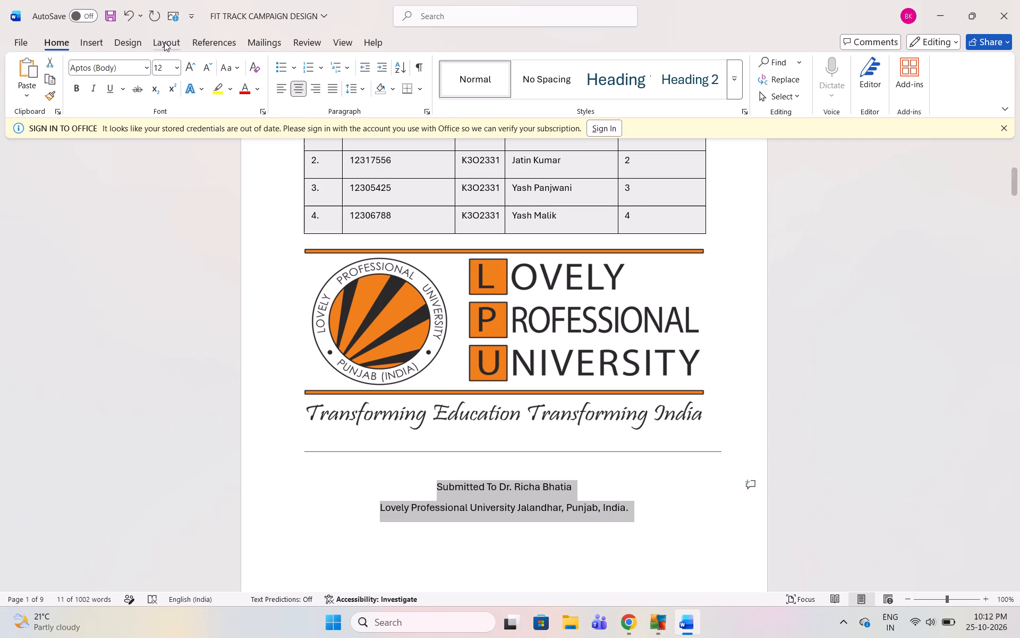
click(173, 71)
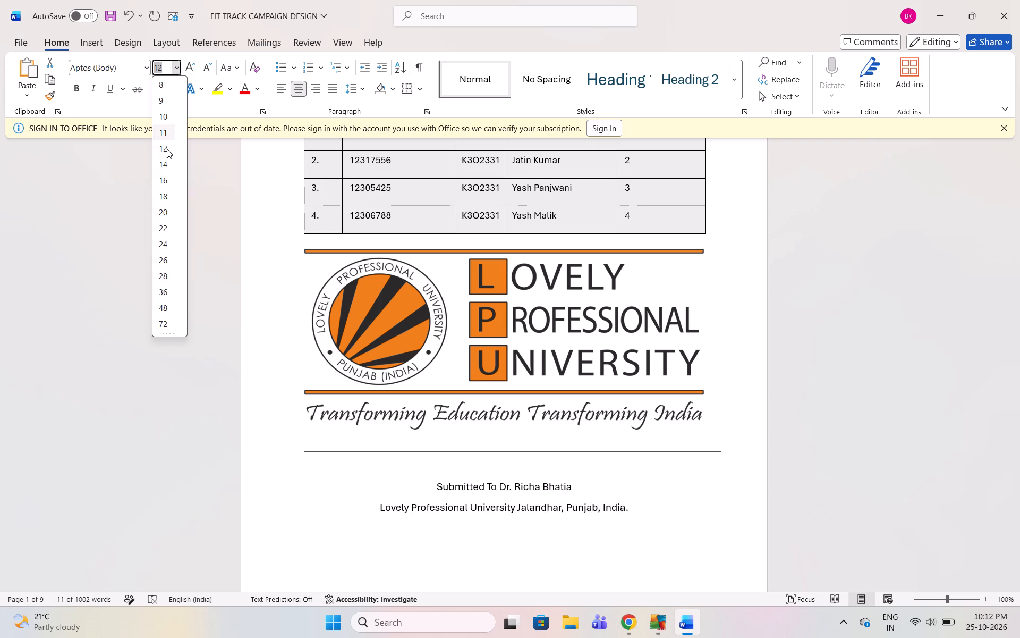
click(167, 158)
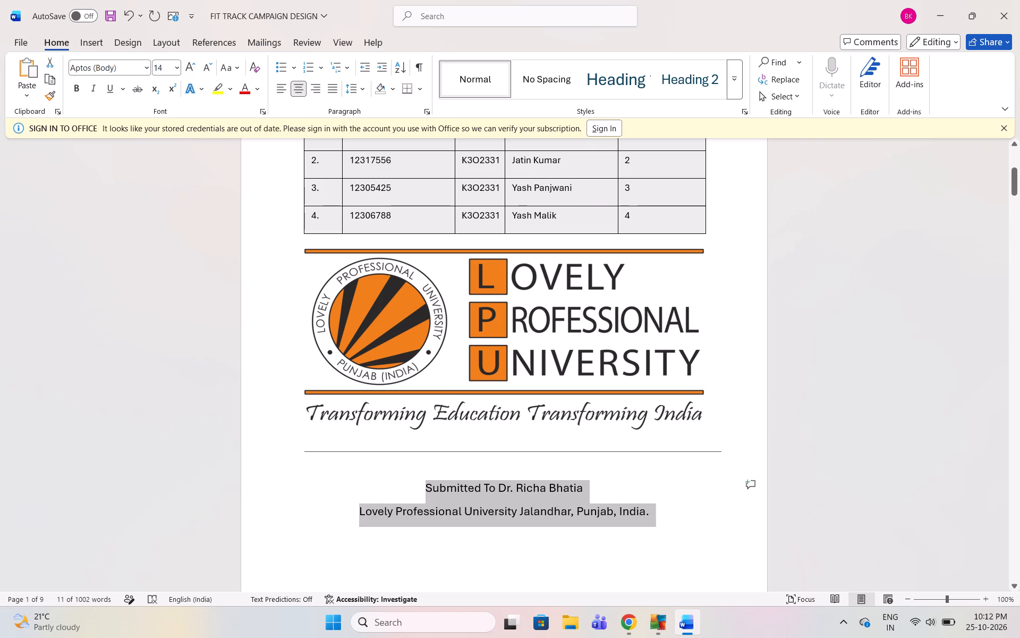
click(713, 376)
Review the full document layout from the cover page through the campaign sections and screenshots to the final recommendations.
scroll(706, 383, up, 3)
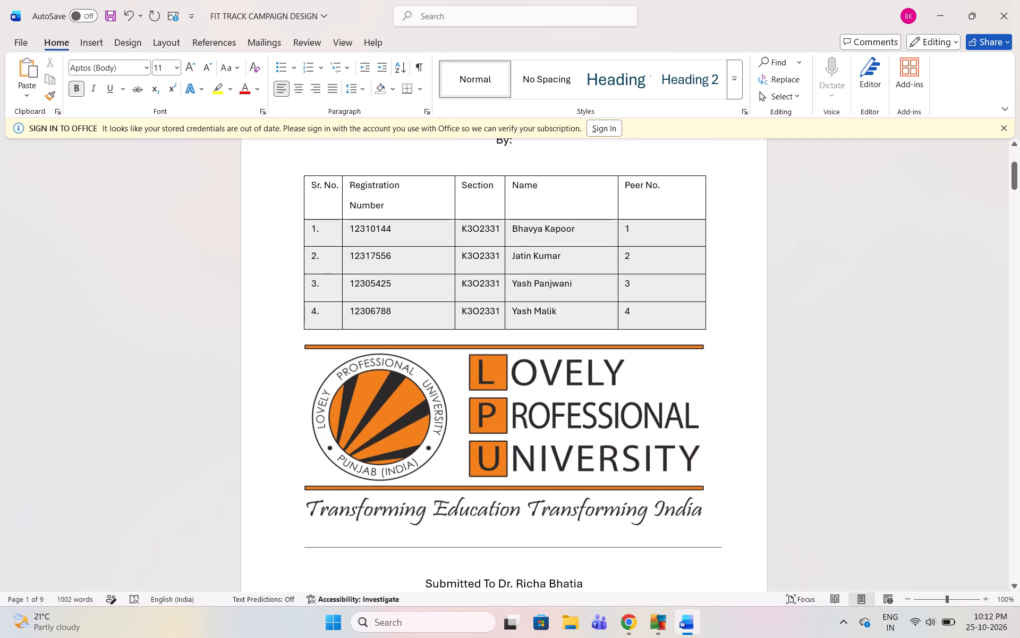
scroll(706, 383, up, 9)
scroll(706, 383, down, 6)
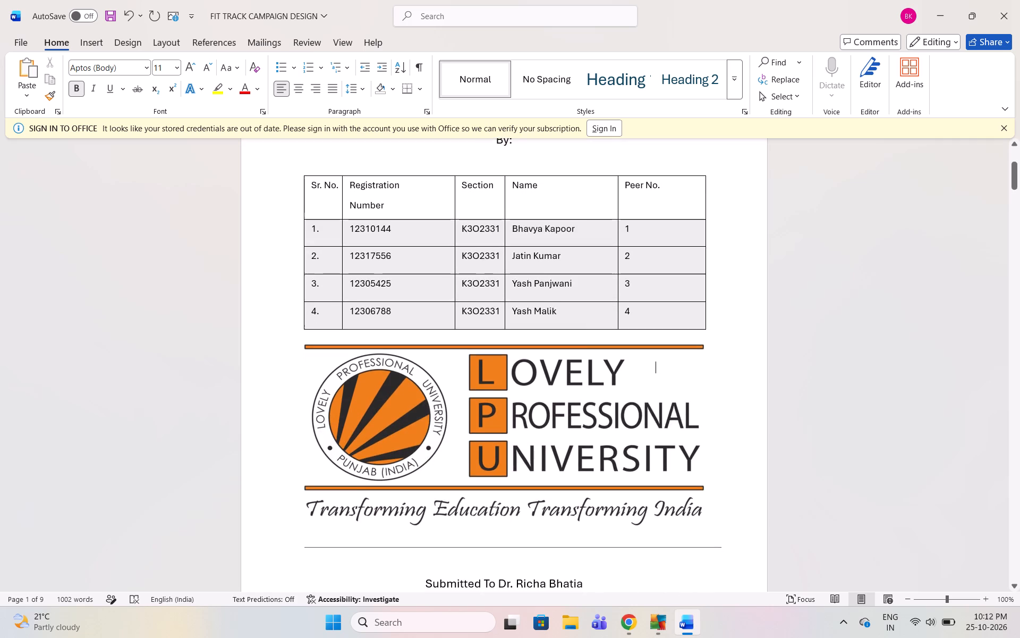
scroll(706, 382, down, 19)
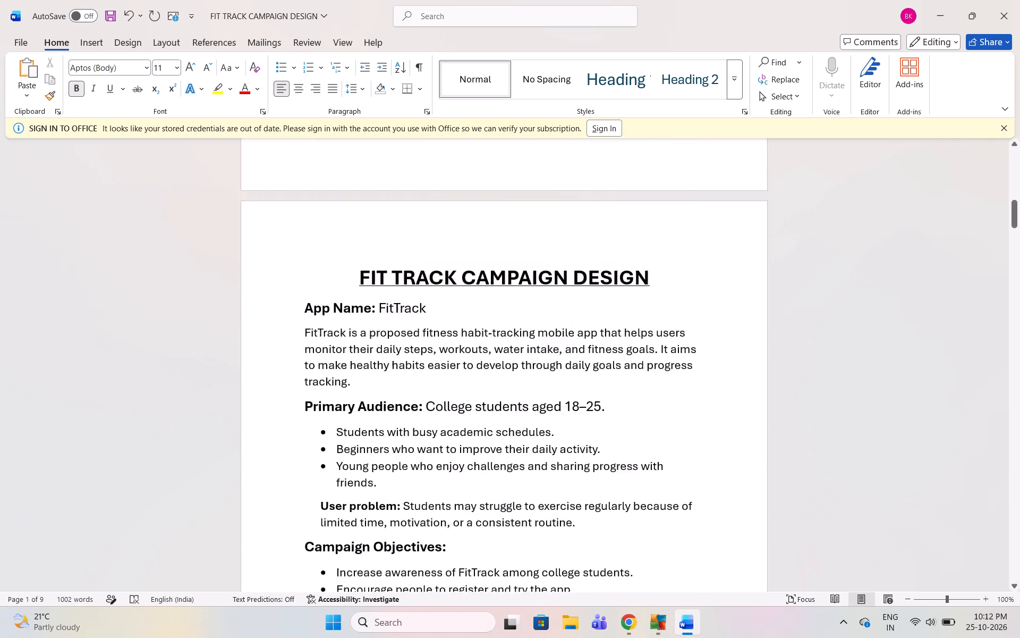
scroll(706, 382, down, 16)
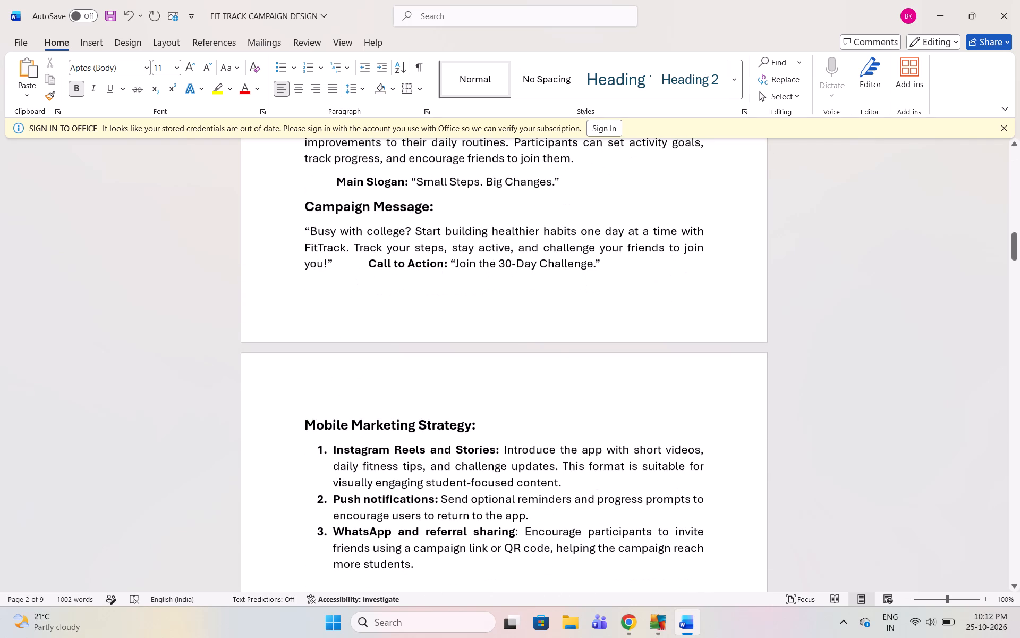
scroll(703, 380, down, 16)
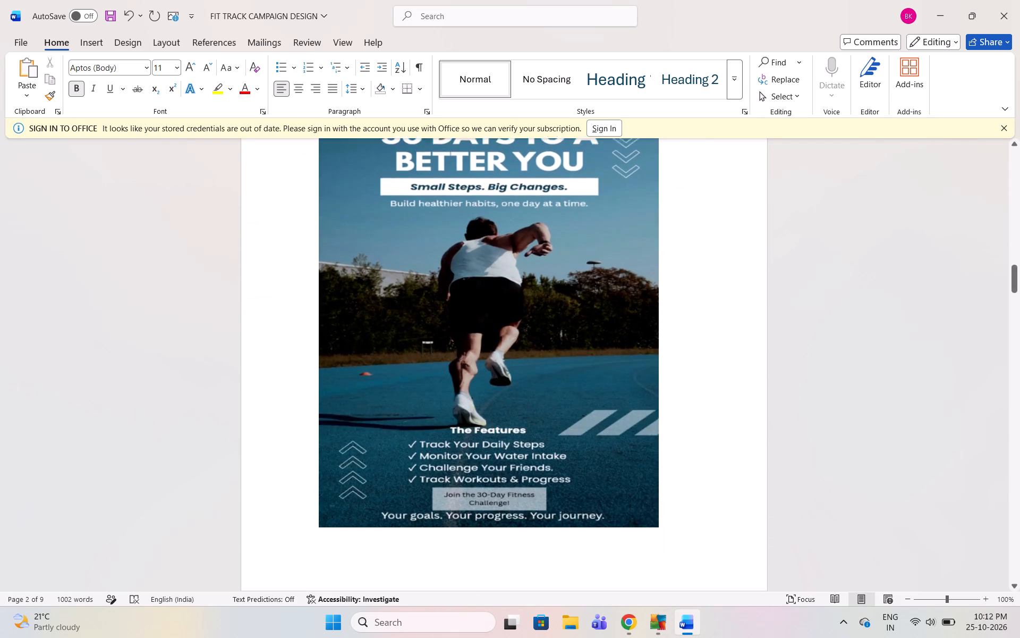
scroll(702, 379, down, 14)
scroll(702, 379, down, 12)
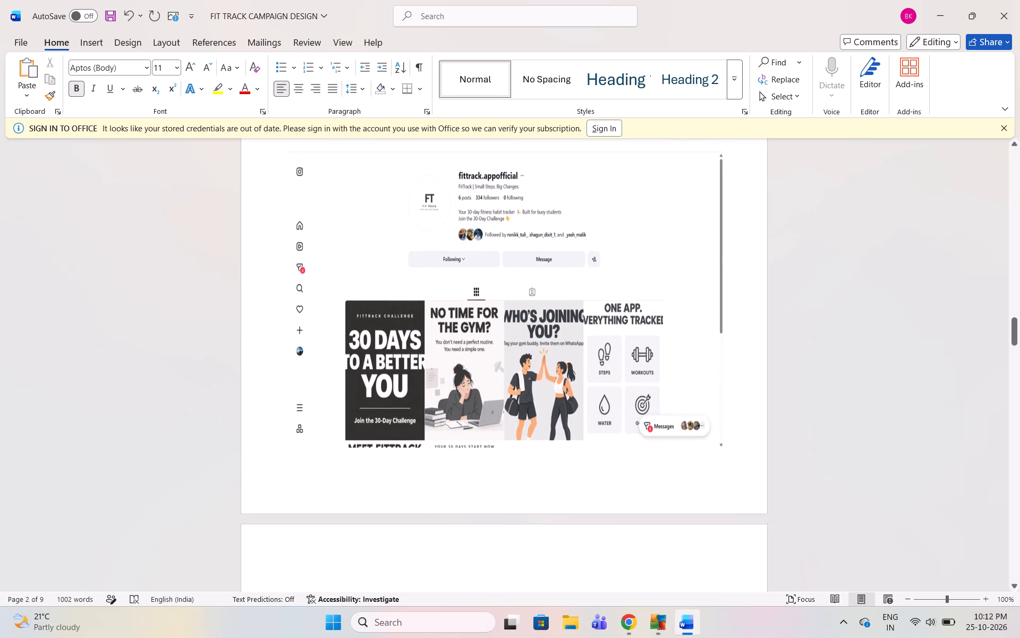
scroll(701, 379, down, 15)
scroll(701, 379, down, 12)
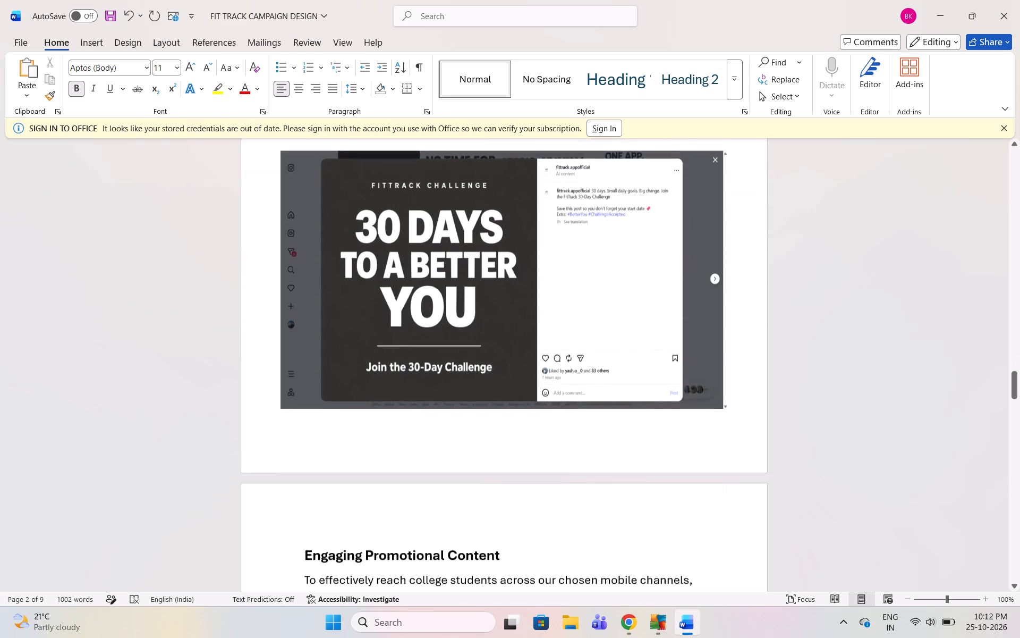
scroll(701, 379, down, 20)
scroll(701, 379, down, 7)
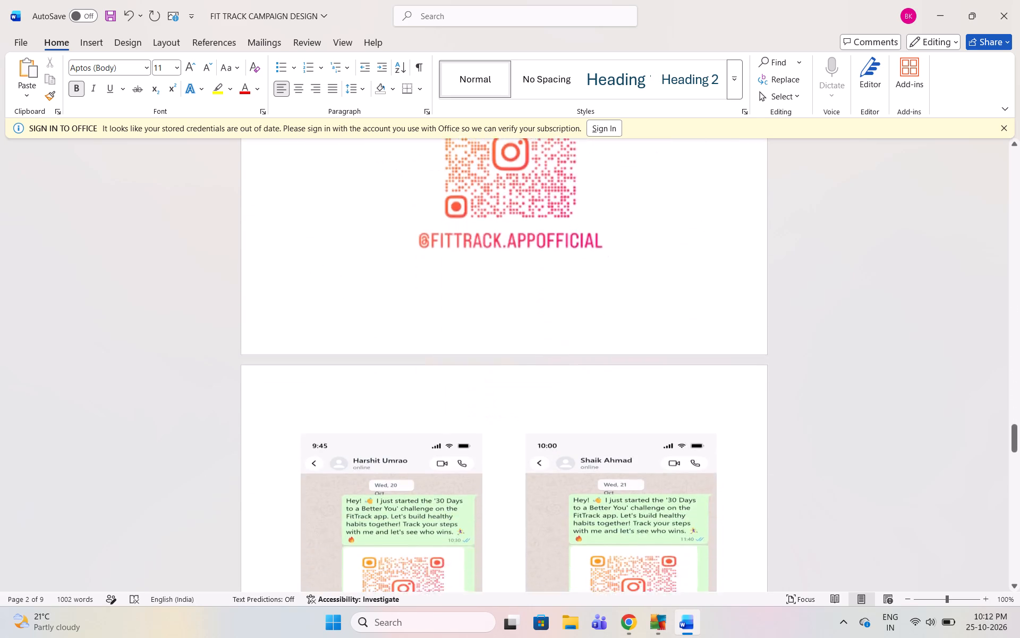
scroll(701, 378, down, 17)
scroll(700, 375, down, 18)
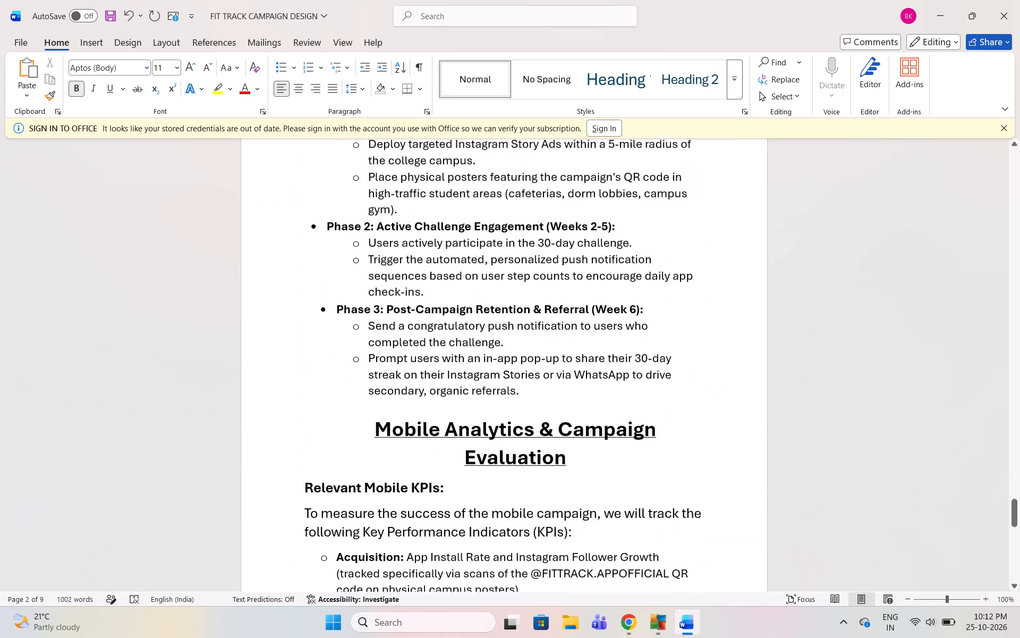
scroll(700, 374, down, 20)
scroll(700, 374, down, 20)
scroll(700, 374, down, 2)
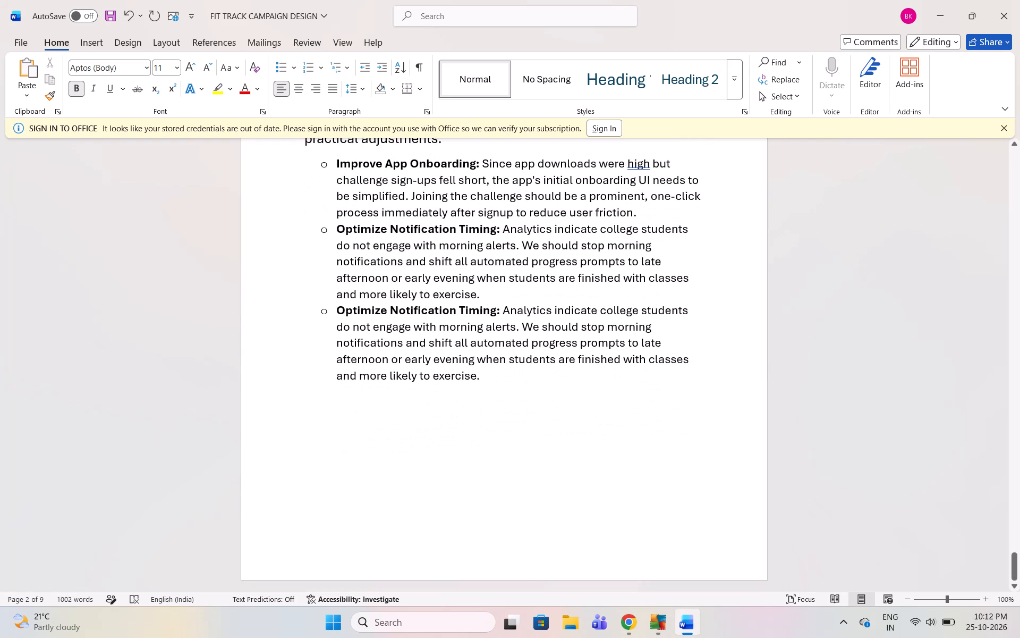
scroll(689, 365, down, 2)
scroll(688, 364, up, 6)
scroll(686, 362, up, 20)
scroll(686, 362, up, 7)
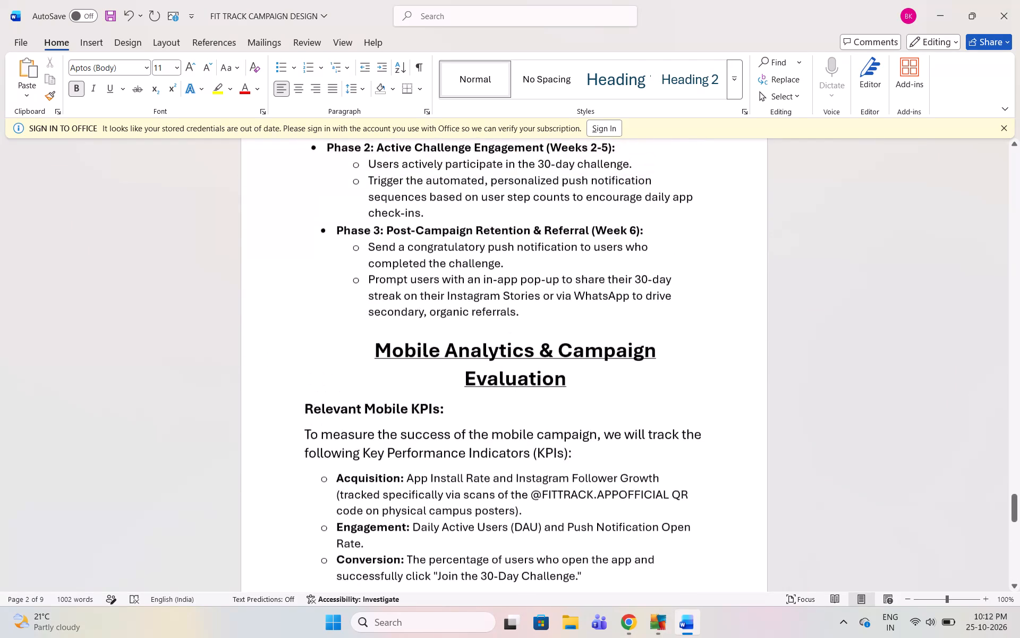
Start saving a copy of the campaign document on drive B:.
scroll(680, 353, up, 20)
scroll(680, 353, up, 20)
scroll(680, 353, up, 5)
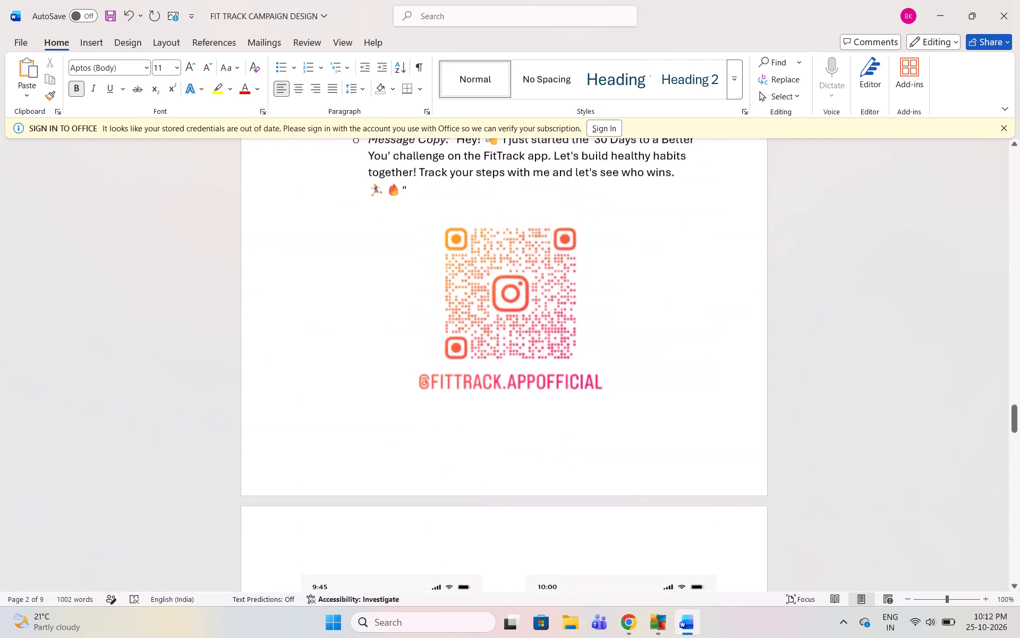
scroll(679, 351, up, 20)
scroll(679, 351, up, 3)
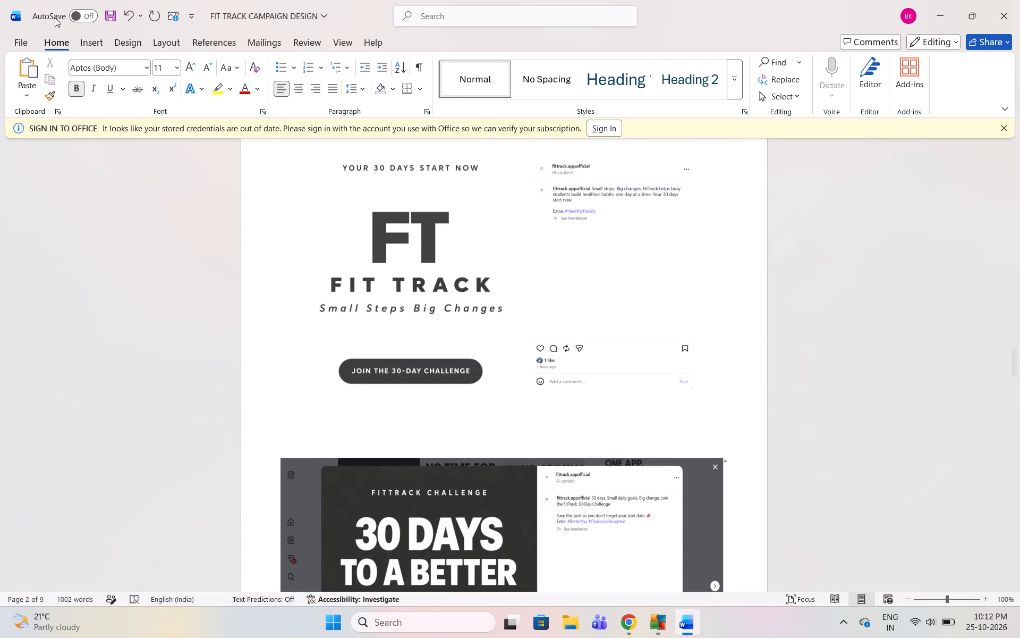
click(23, 45)
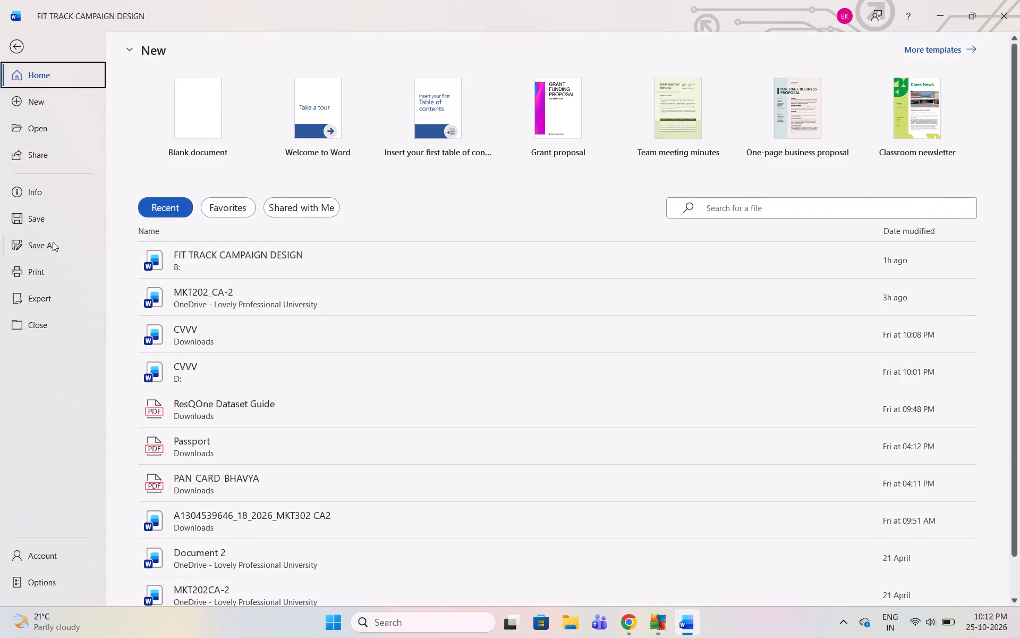
click(54, 245)
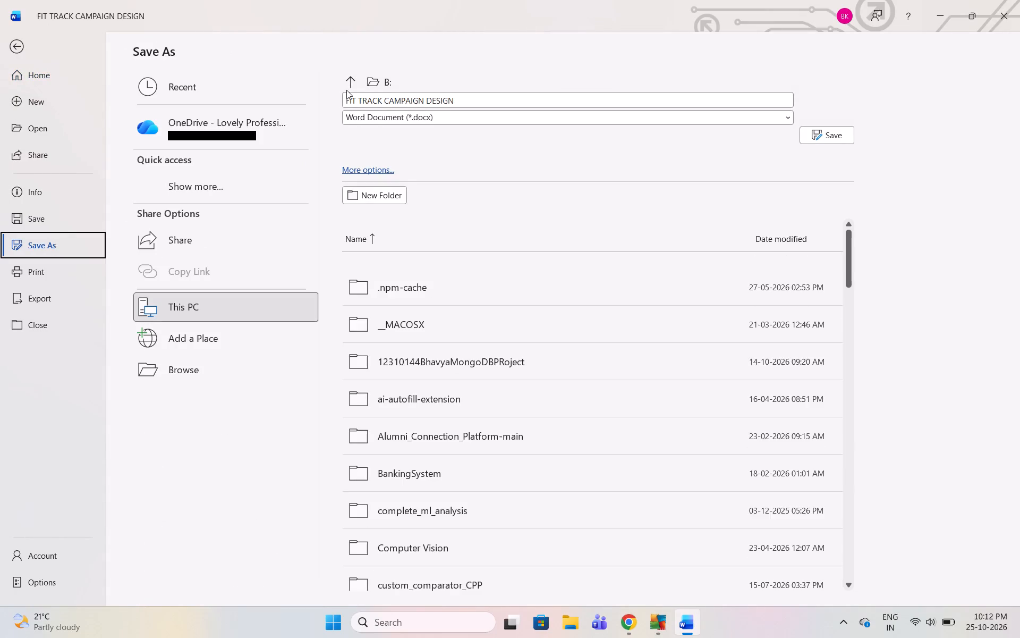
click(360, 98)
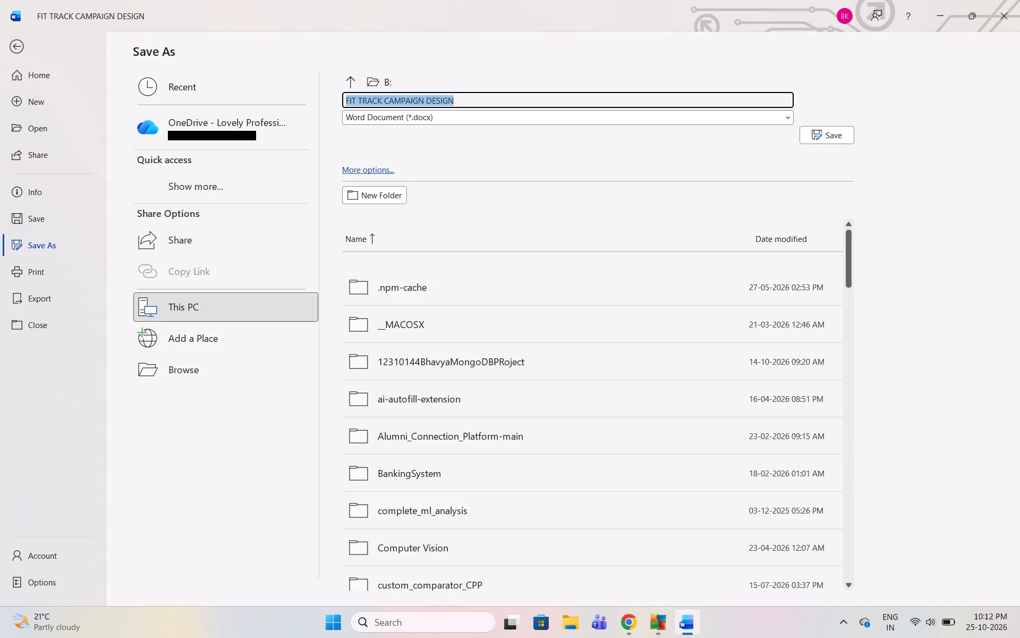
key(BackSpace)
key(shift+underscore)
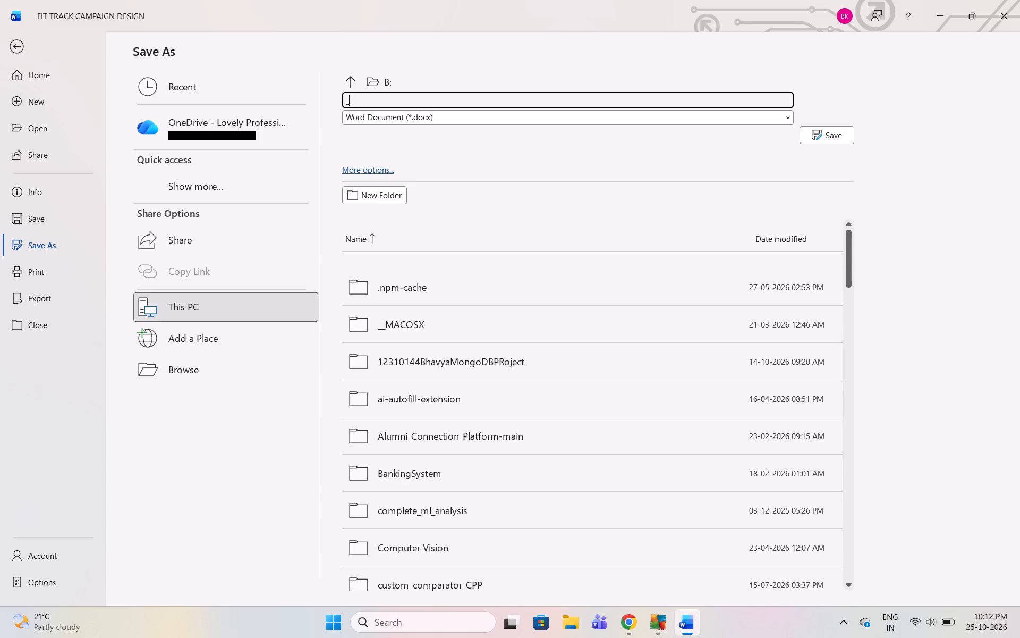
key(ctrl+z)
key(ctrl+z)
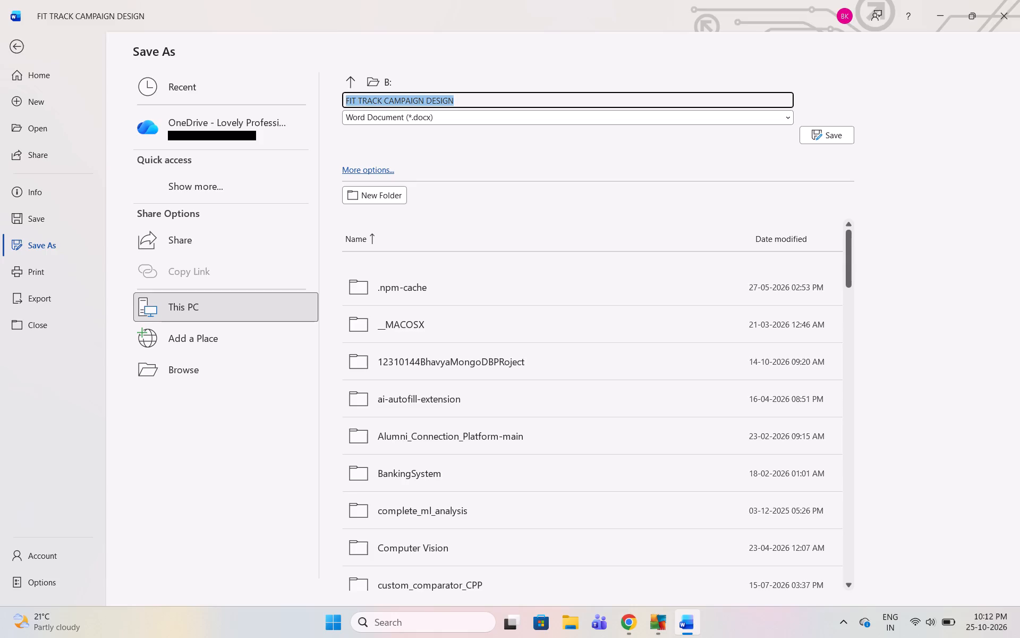
Replace the spaces in the new file name with underscores, giving FIT_TRACK_CAMPAIGN_DESIGN.
click(428, 101)
key(BackSpace)
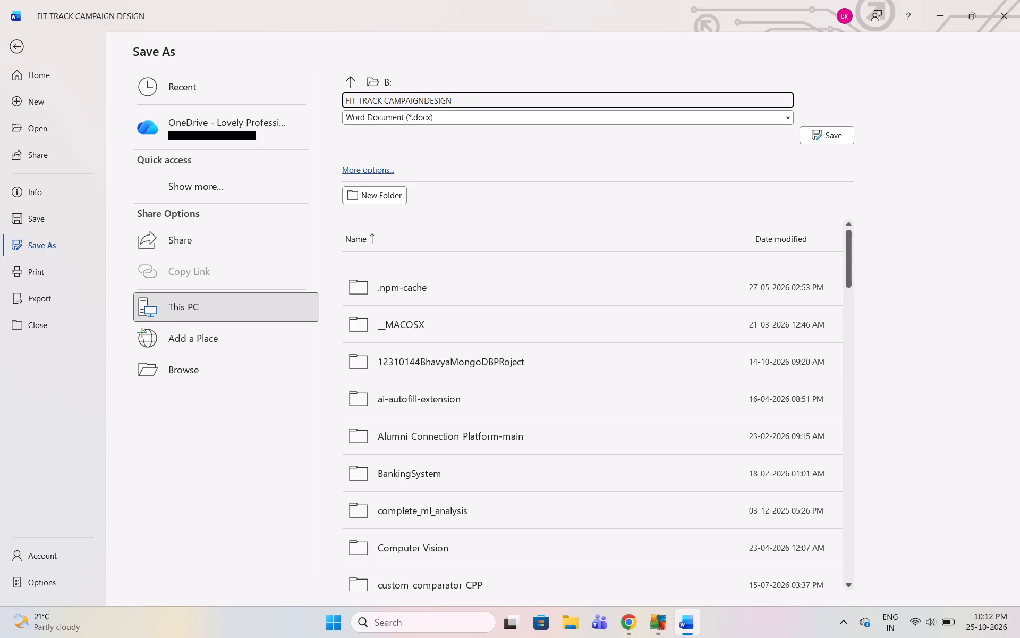
key(shift+underscore)
key(Left)
key(Left)
key(Left)
key(Left)
key(Left)
key(Left)
key(Left)
key(Left)
key(Left)
key(BackSpace)
key(shift+underscore)
key(Left)
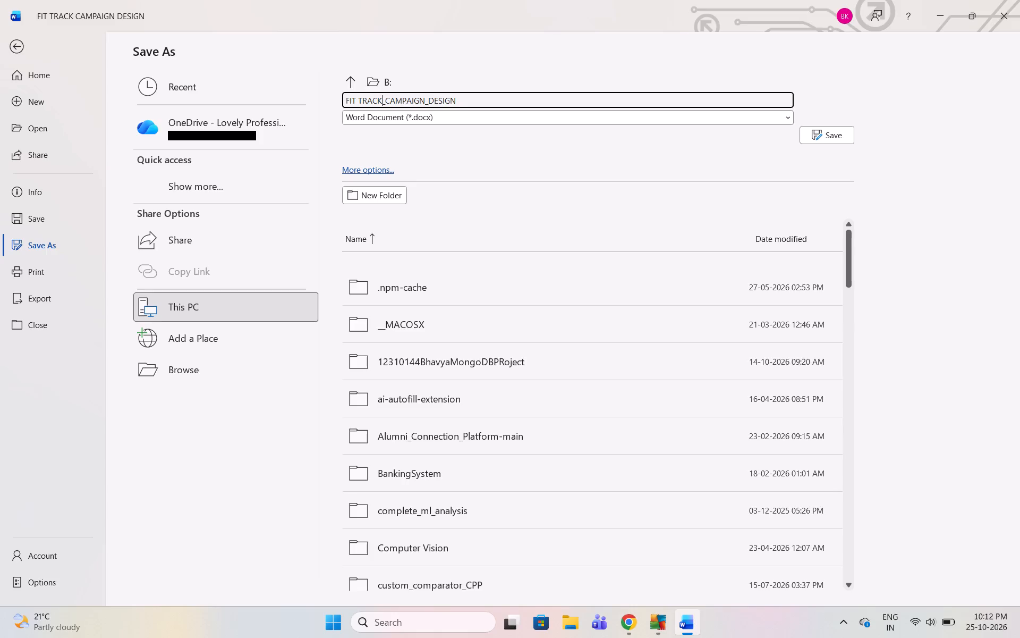
key(Left)
key(Left)
key(Left)
key(Left)
key(Left)
key(BackSpace)
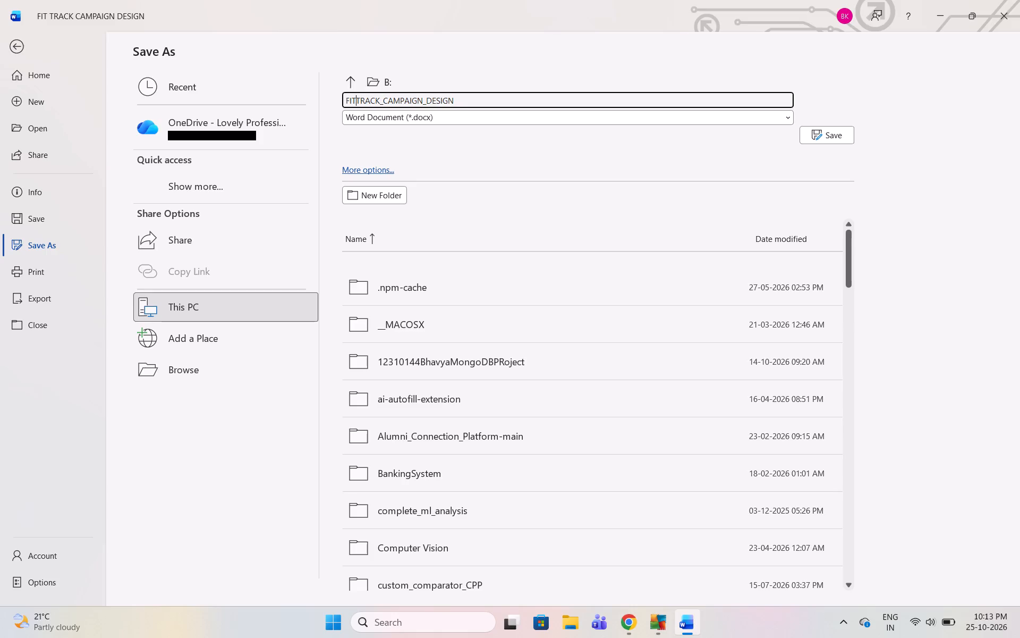
key(shift+underscore)
Append _MKT302 to the end of the file name and save the copy as a Word document.
key(Right)
key(Right)
key(Right)
key(Right)
key(Right)
key(Right)
key(Right)
key(Right)
key(Right)
key(Right)
key(Right)
key(Right)
key(Right)
key(Right)
key(Right)
key(Right)
key(Right)
key(Right)
key(Right)
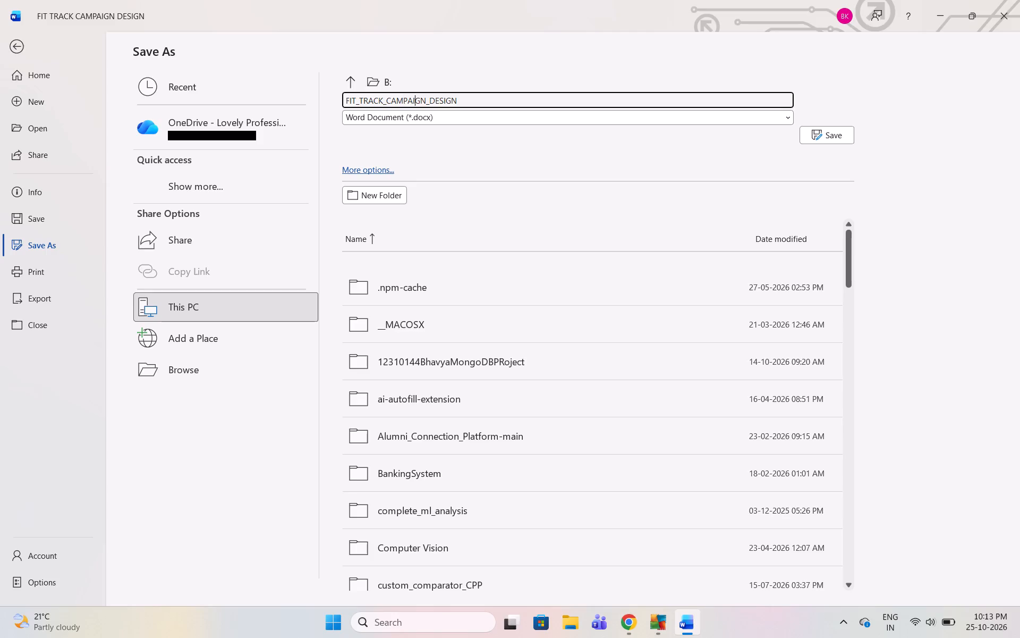
key(Right)
key(Right)
key(shift+underscore)
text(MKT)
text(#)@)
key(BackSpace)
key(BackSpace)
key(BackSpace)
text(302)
click(841, 140)
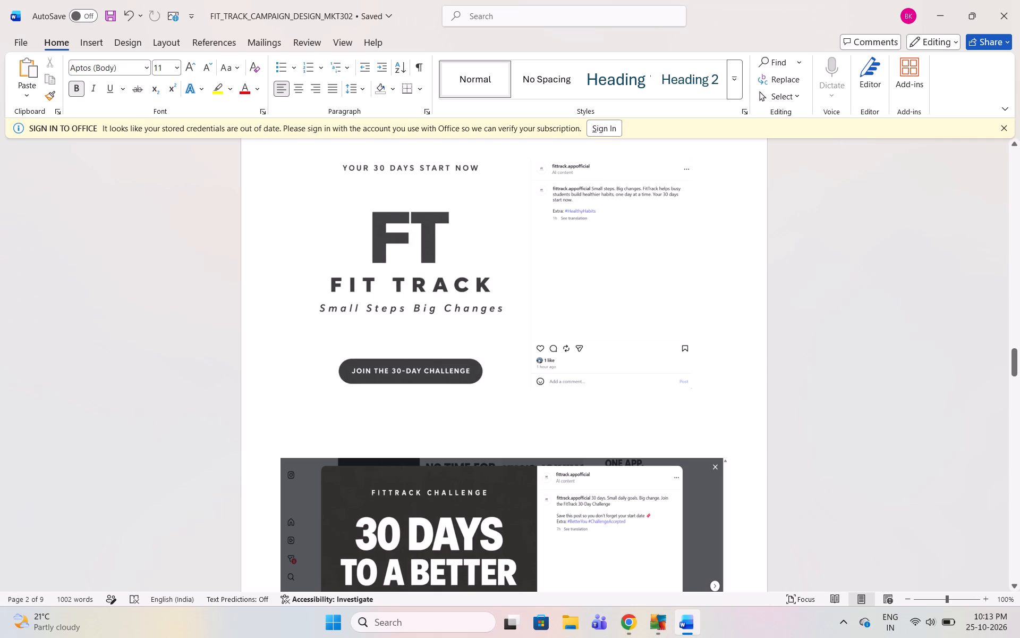
Switch to Chrome, search Google for "word to pdf" in the new tab and open iLovePDF's Word to PDF converter.
click(619, 626)
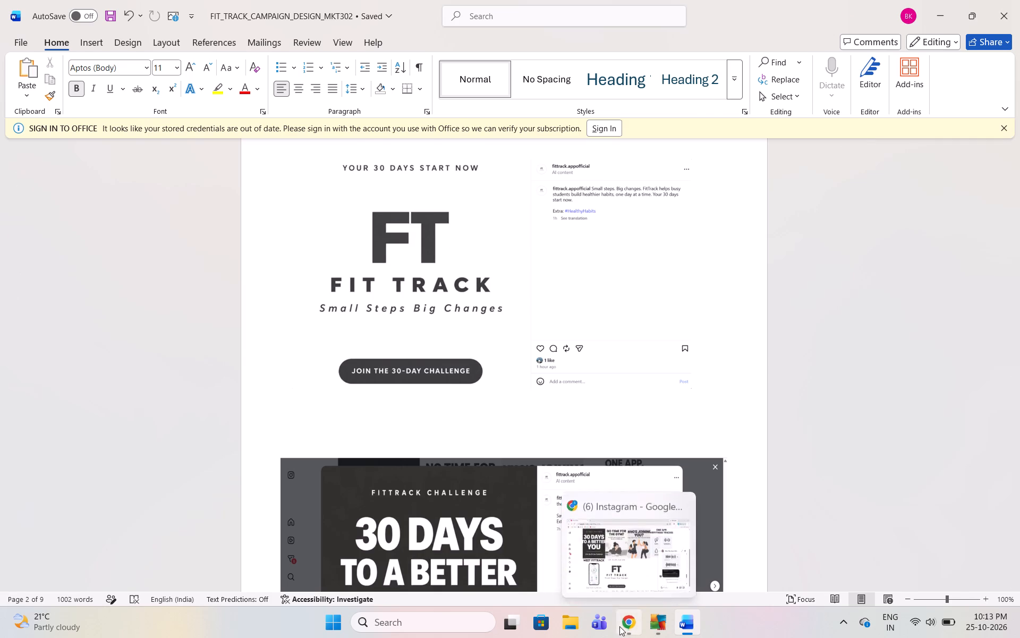
click(194, 11)
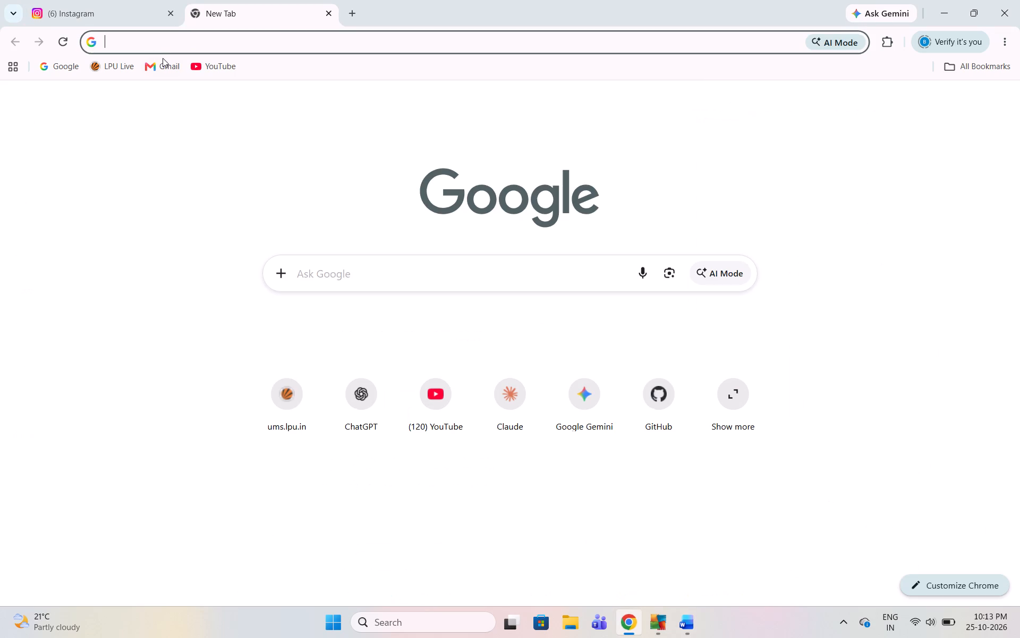
click(162, 44)
key(w)
key(o)
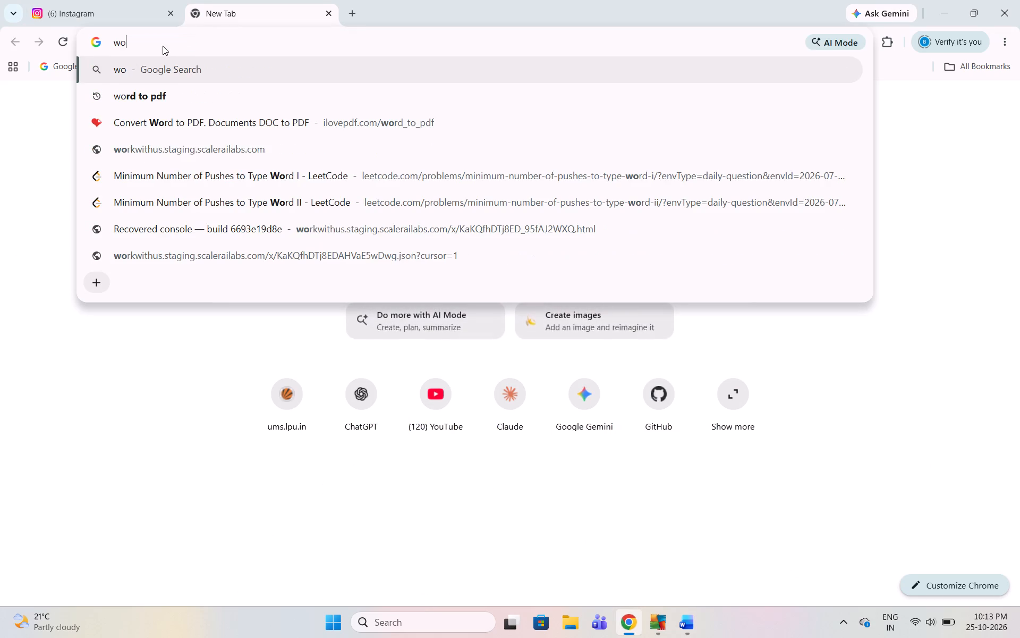
key(r)
key(d)
key(space)
key(t)
key(o)
key(space)
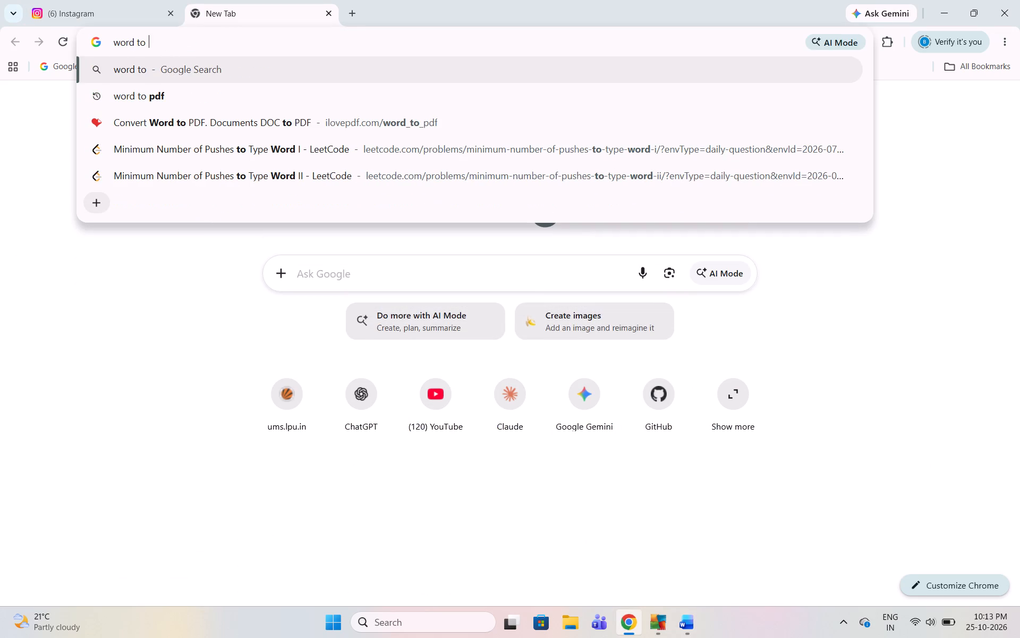
text(p)
key(d)
key(f)
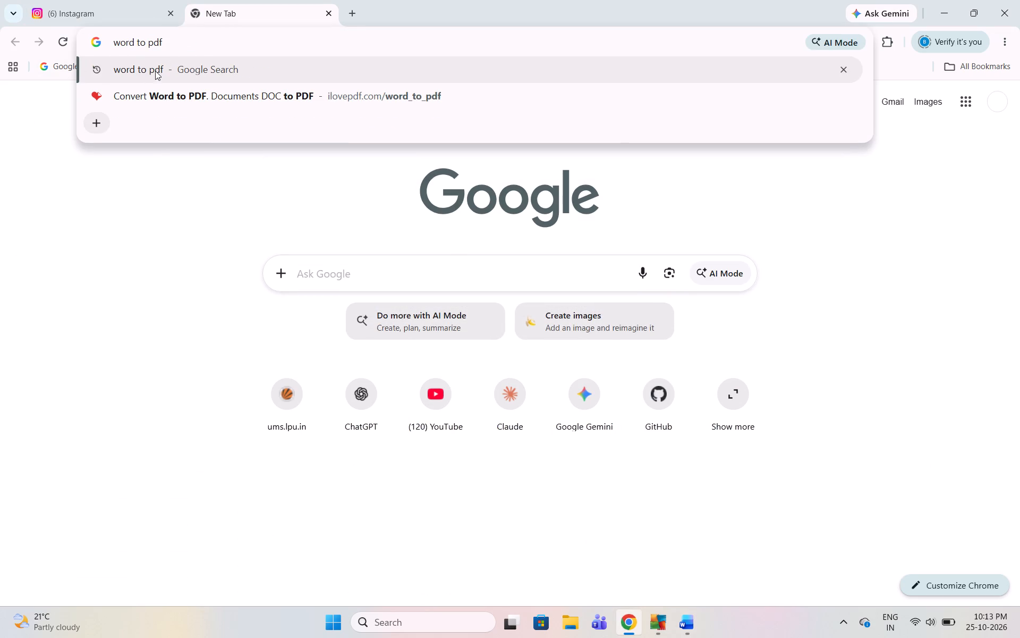
click(155, 71)
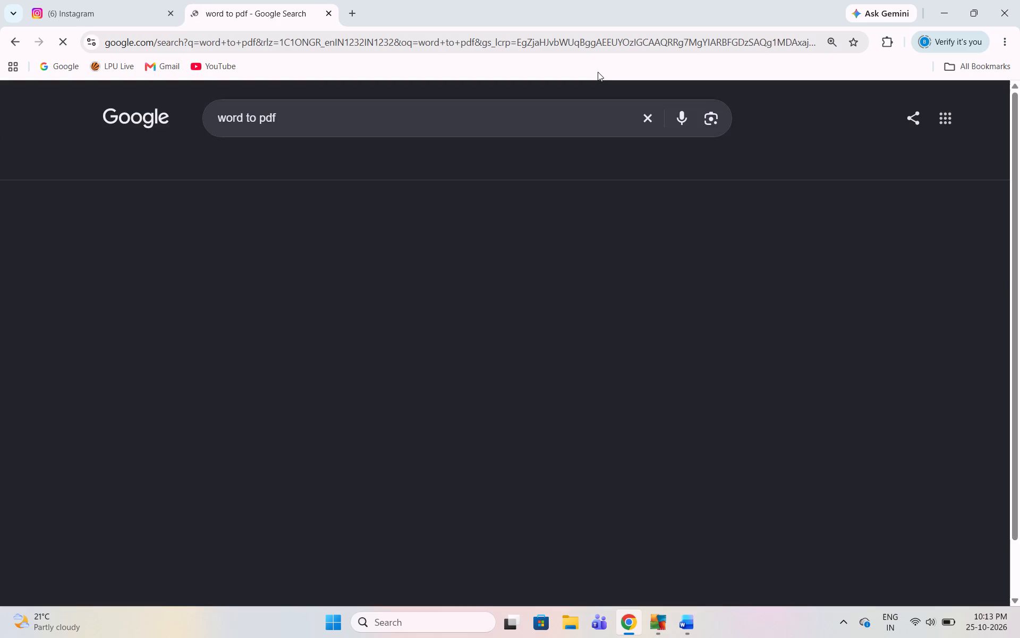
click(408, 262)
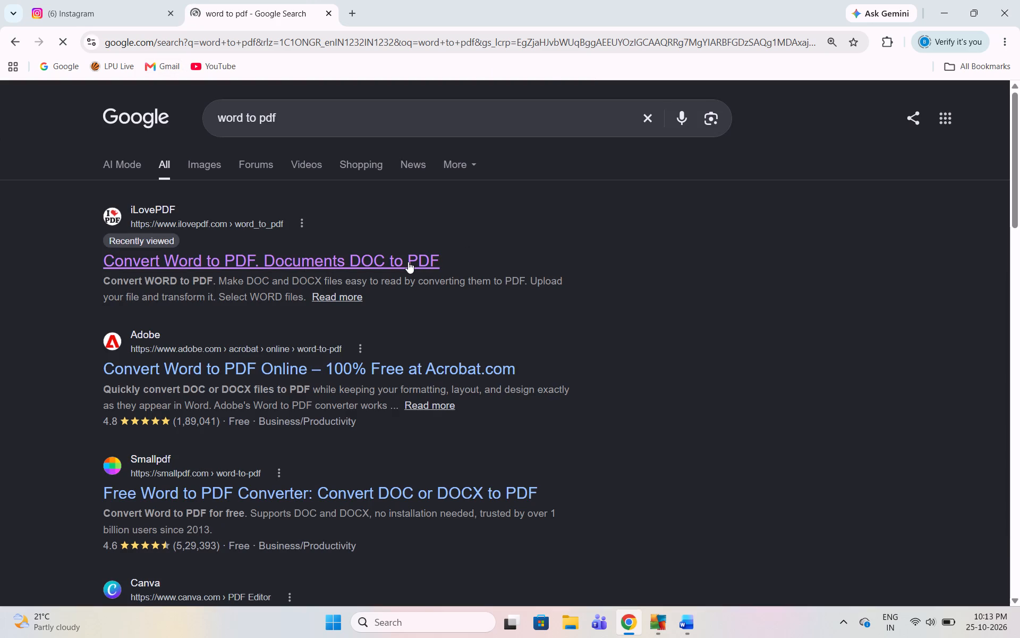
click(330, 265)
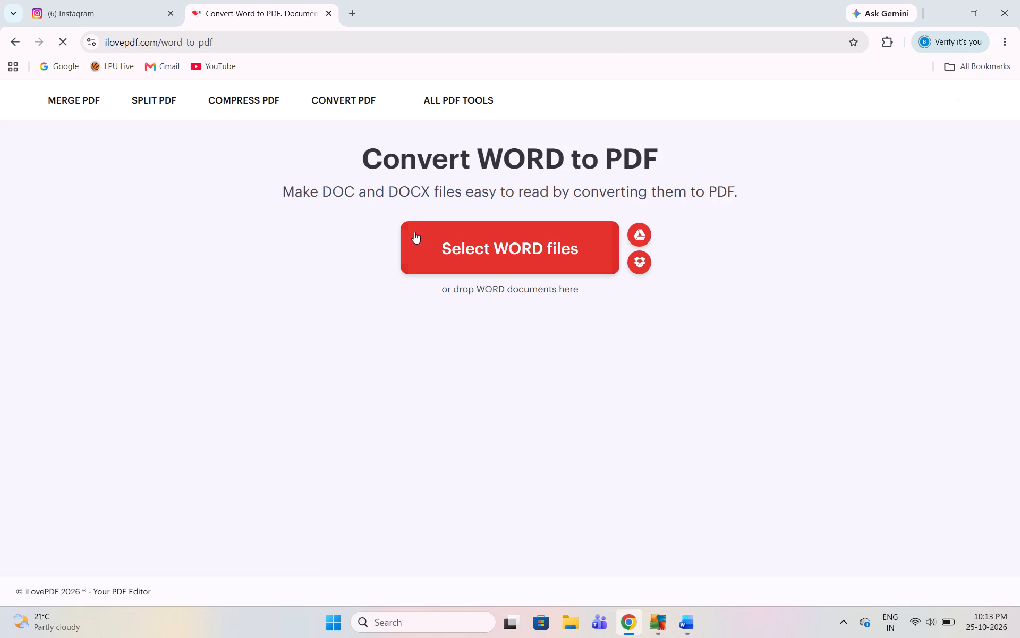
Upload FIT_TRACK_CAMPAIGN_DESIGN_MKT302 from the recent files and convert it to PDF.
click(474, 245)
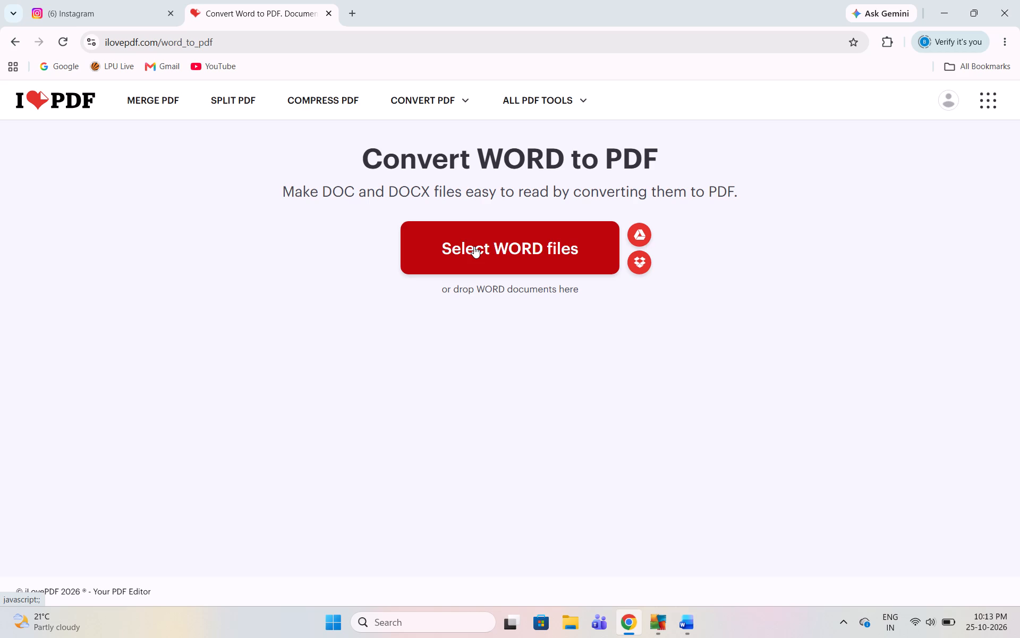
click(474, 246)
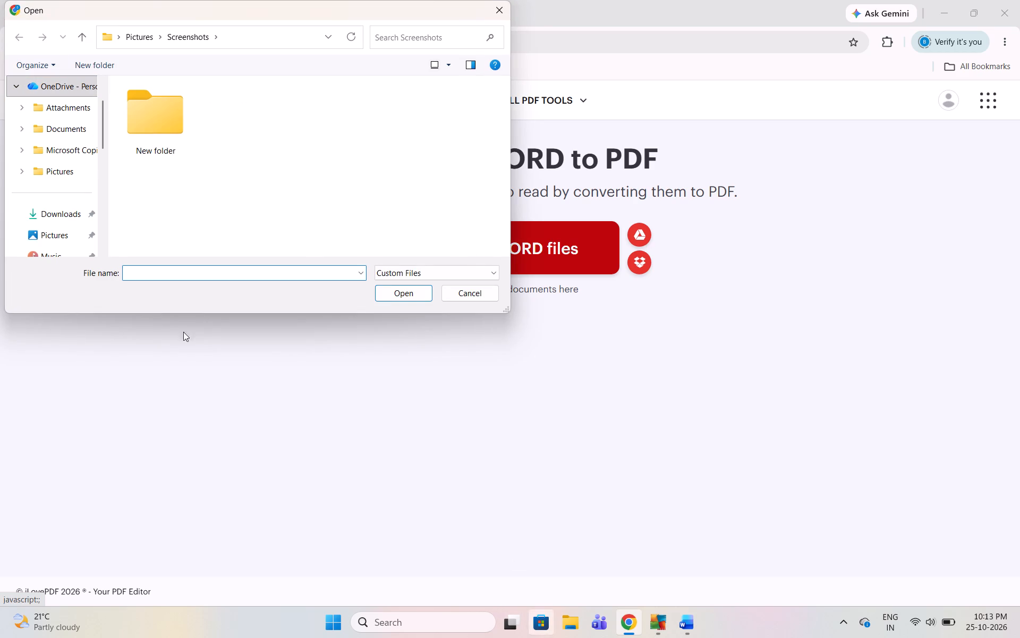
scroll(63, 136, up, 4)
click(72, 92)
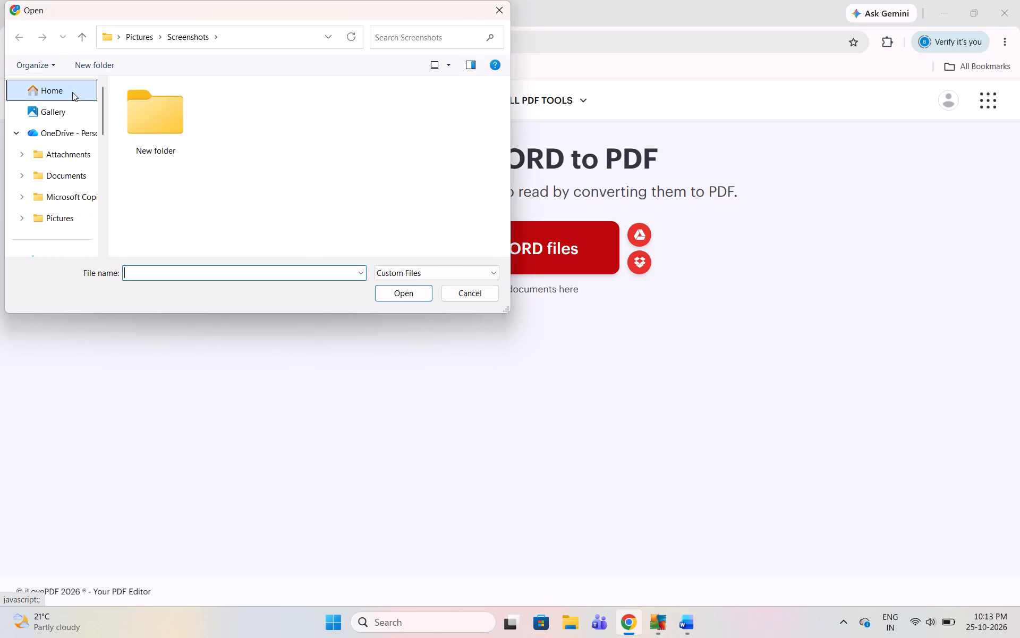
scroll(264, 162, down, 3)
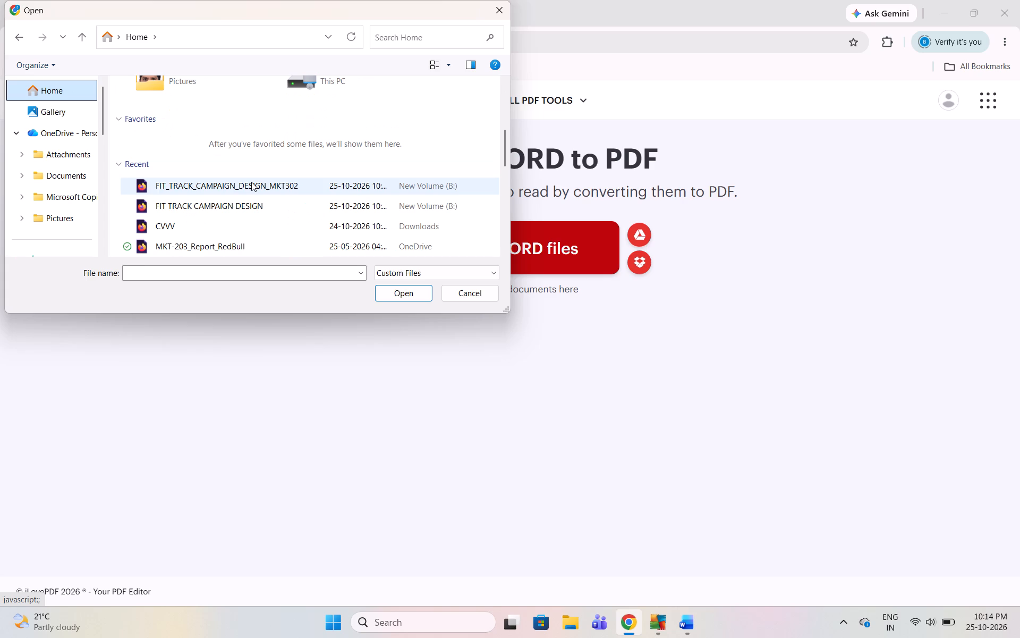
click(251, 182)
click(406, 293)
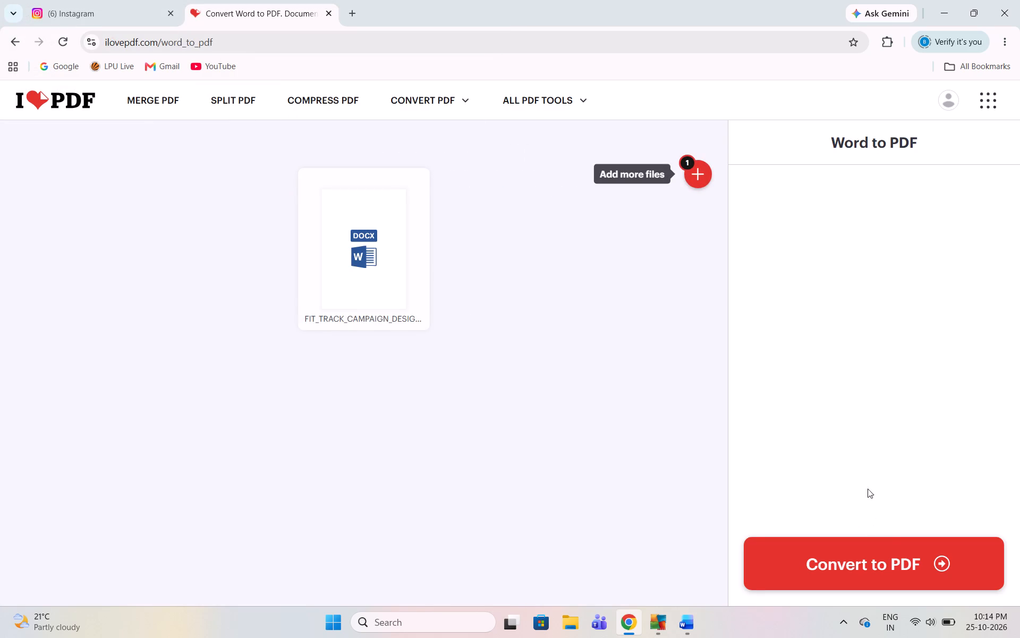
click(912, 574)
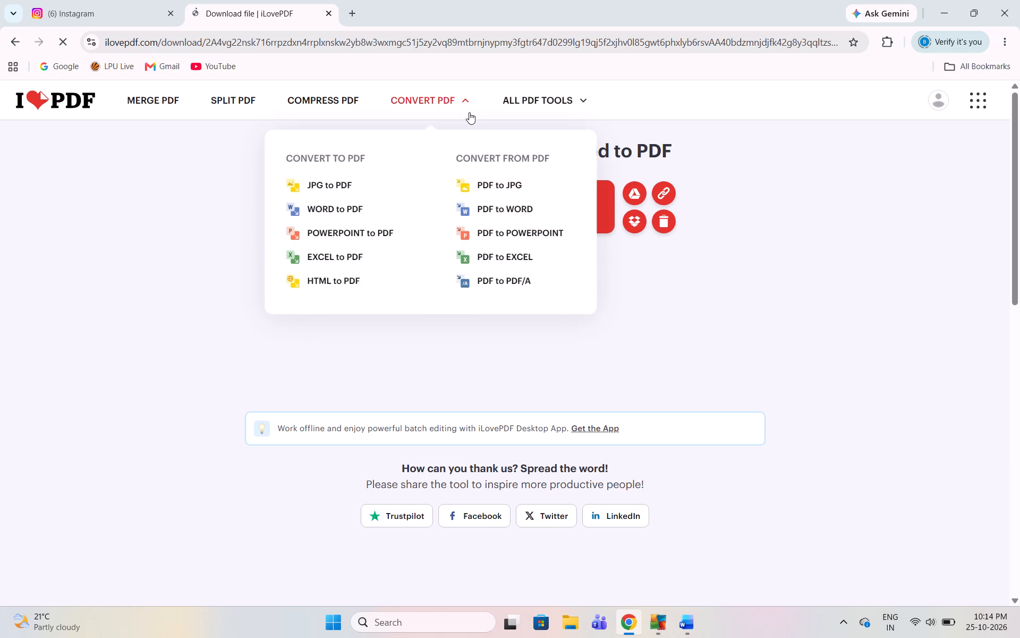
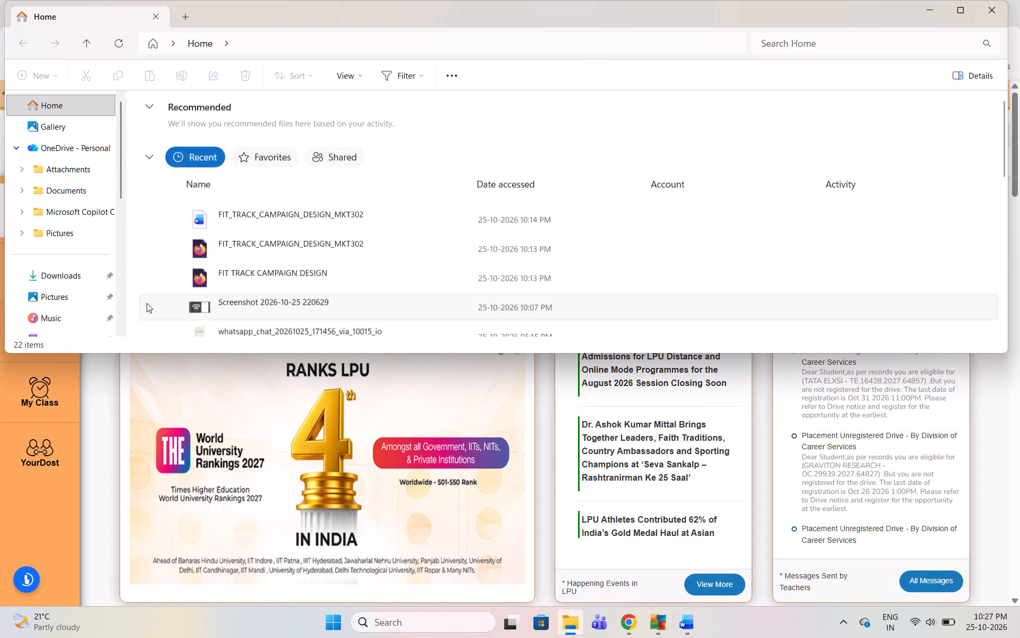
Open the newest FIT_TRACK_CAMPAIGN_DESIGN_MKT302 file from File Explorer's recent files in Word and close it again.
right_click(278, 206)
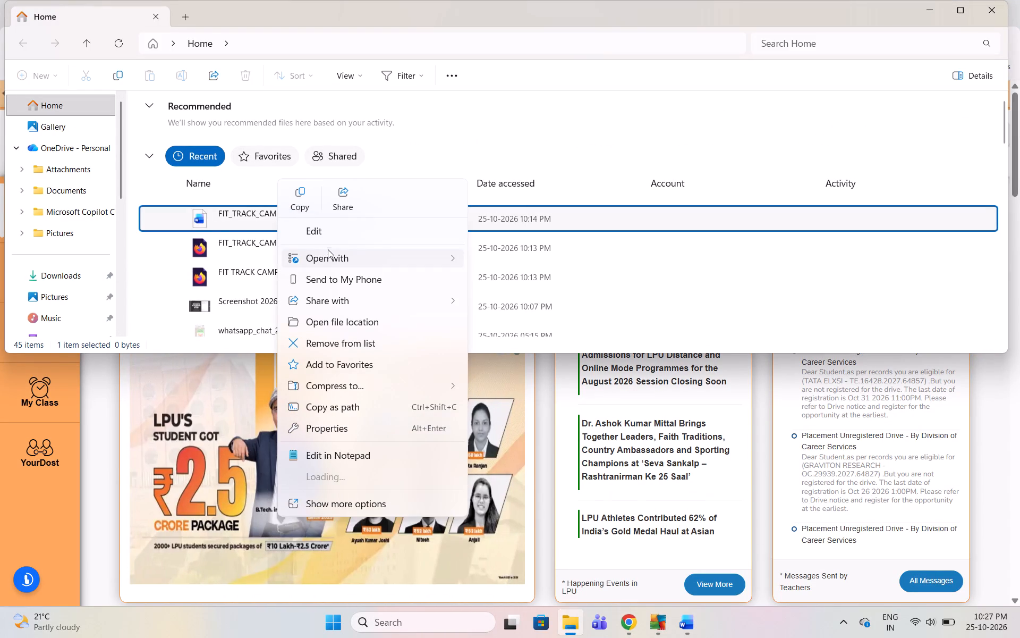
click(243, 218)
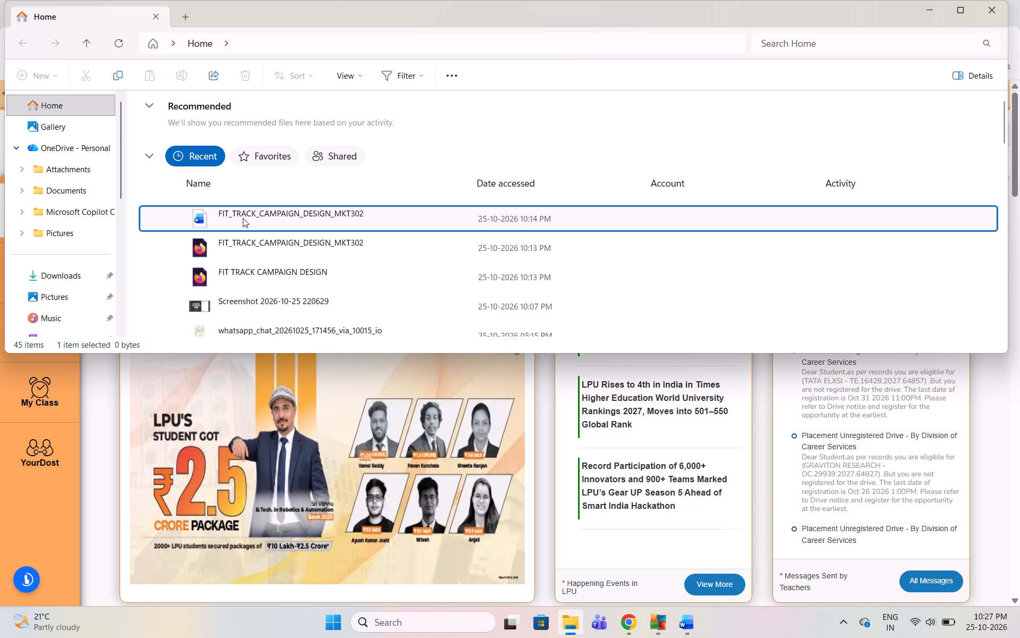
double_click(243, 214)
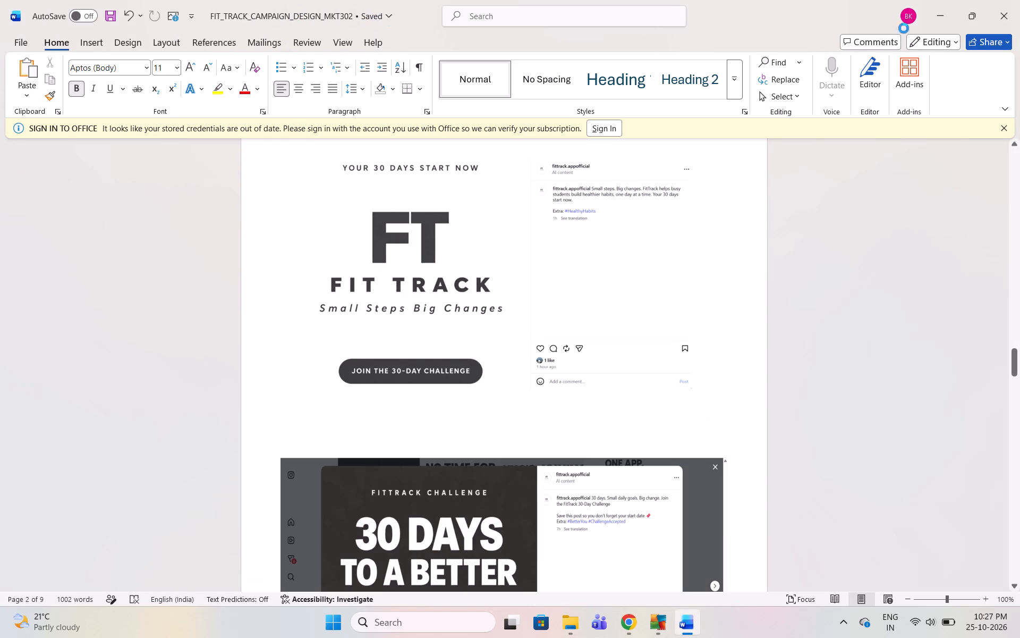
click(1019, 21)
click(1010, 18)
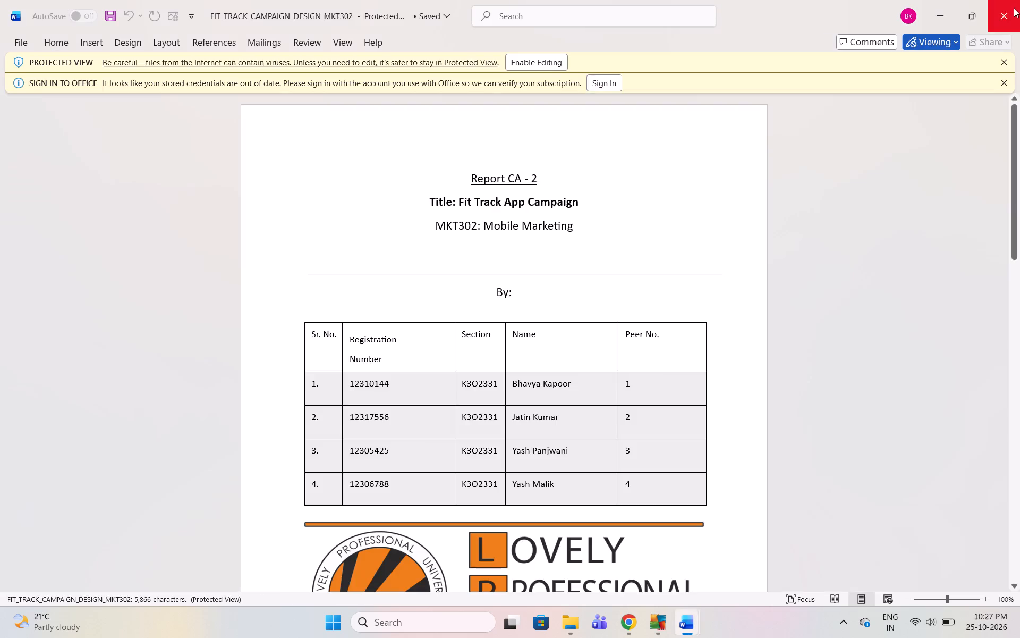
click(1013, 9)
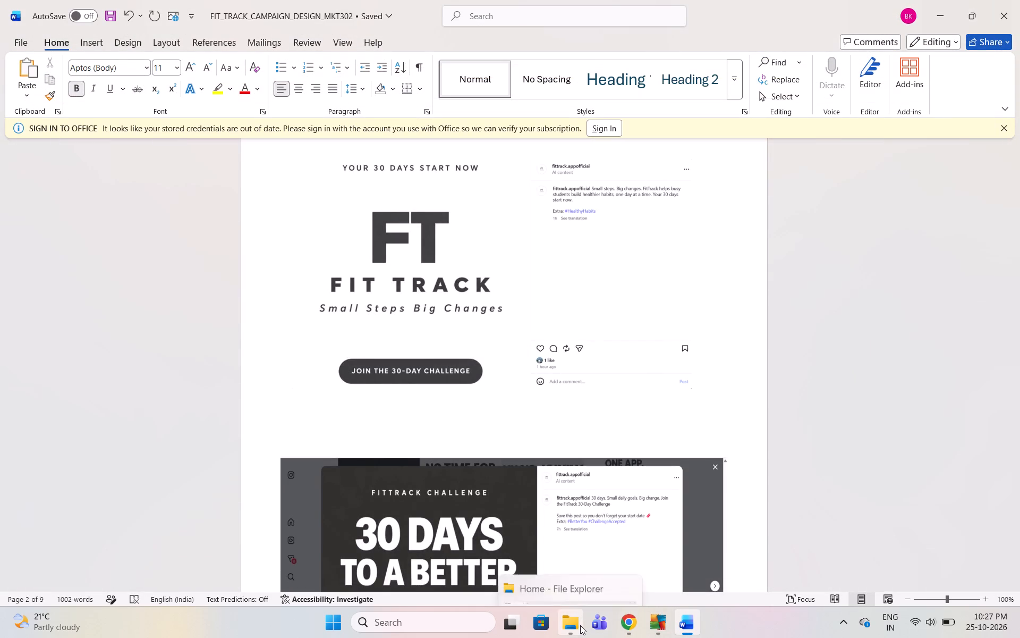
Reopen the newest FIT_TRACK_CAMPAIGN_DESIGN_MKT302 file from File Explorer's recent files and check its file name, extension and location details in Word.
click(574, 584)
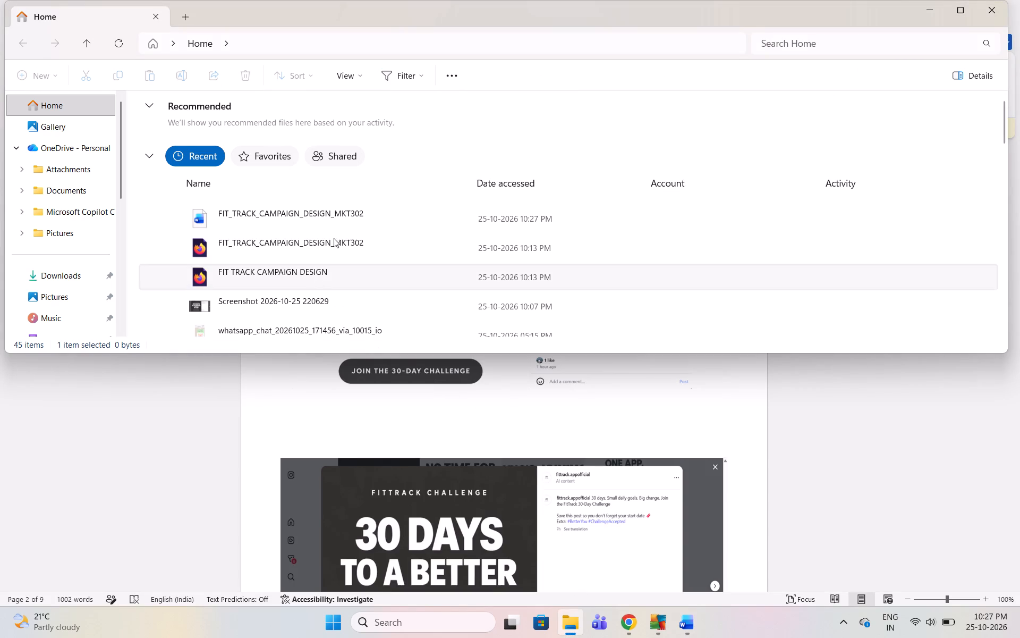
right_click(348, 209)
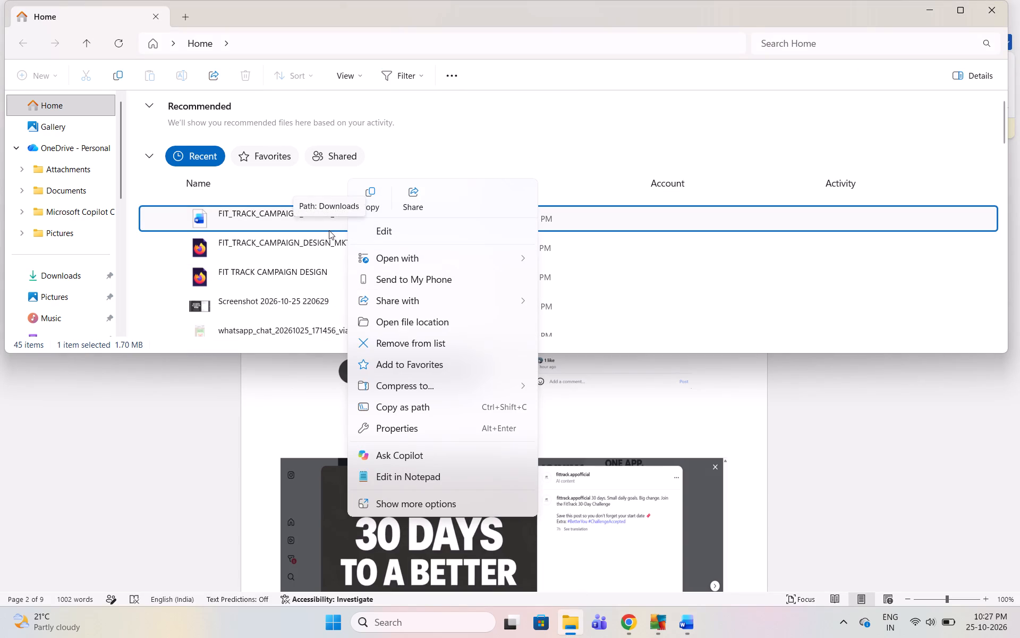
double_click(303, 216)
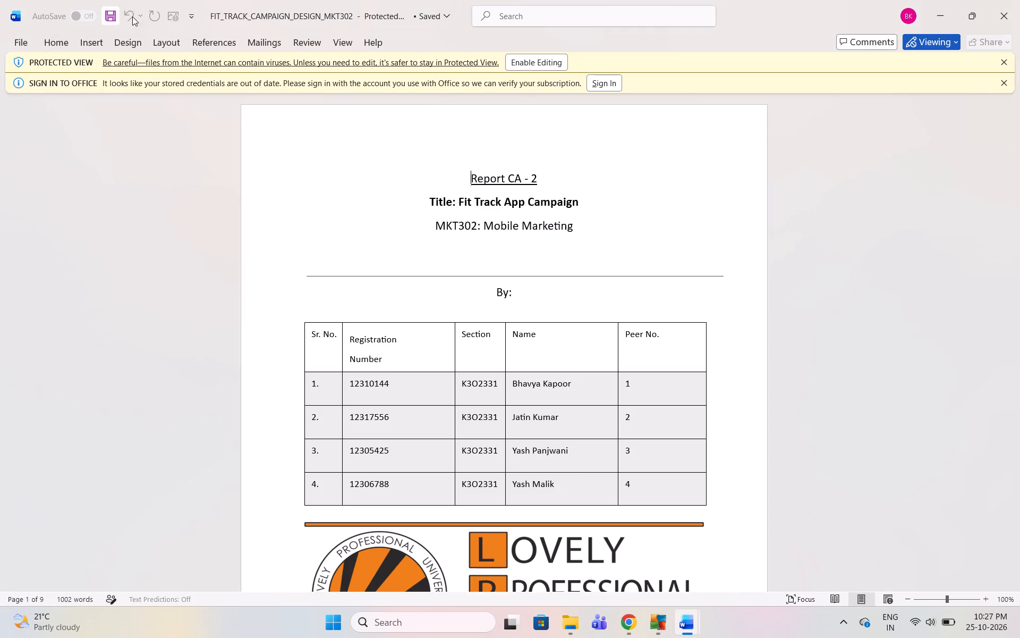
click(277, 11)
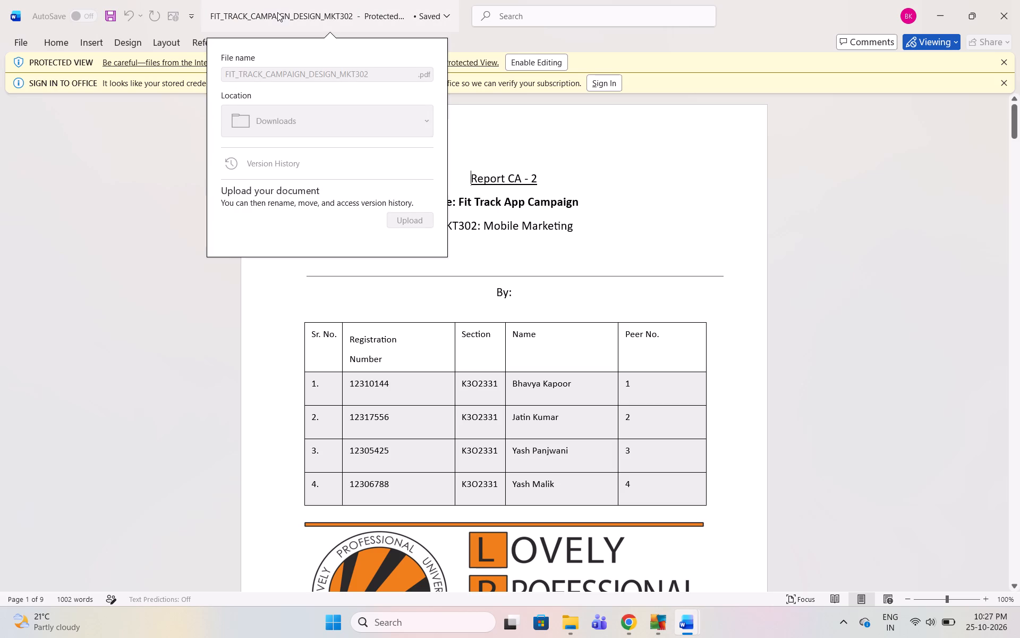
click(334, 72)
click(141, 145)
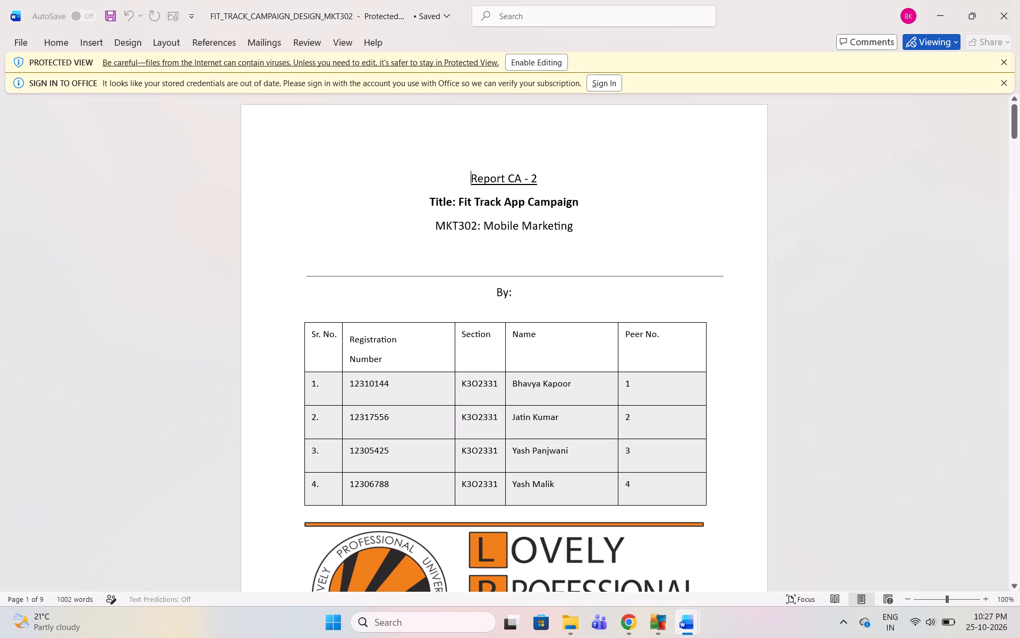
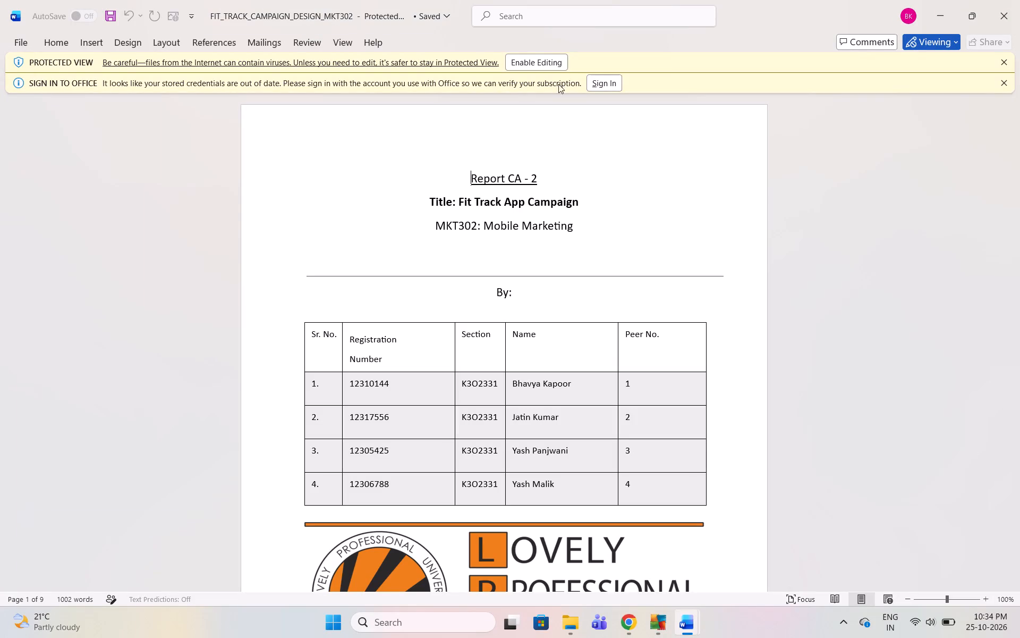
Enable editing for the FIT_TRACK_CAMPAIGN_DESIGN_MKT302 document opened in Protected View.
click(540, 68)
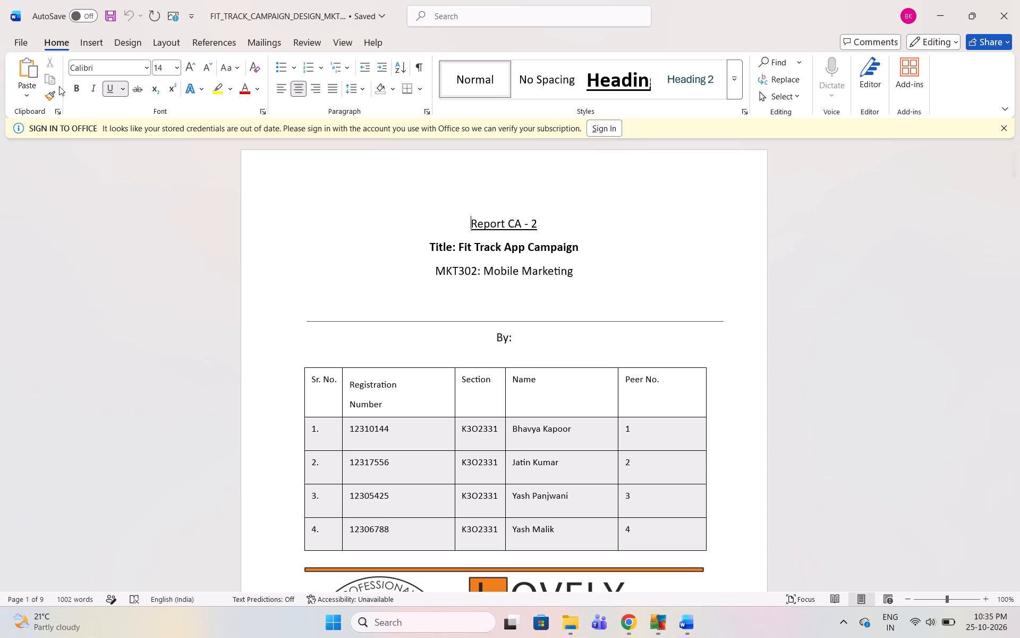
Look over the report's cover page and the start of the Fit Track Campaign Design section.
scroll(428, 289, down, 20)
scroll(428, 293, down, 8)
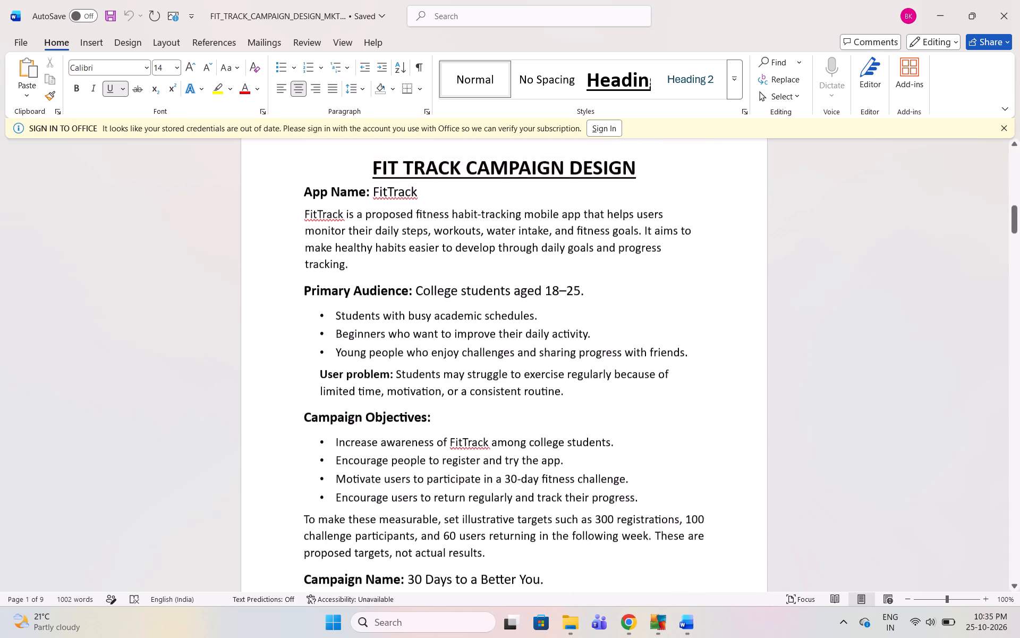
scroll(428, 293, up, 19)
scroll(428, 293, up, 5)
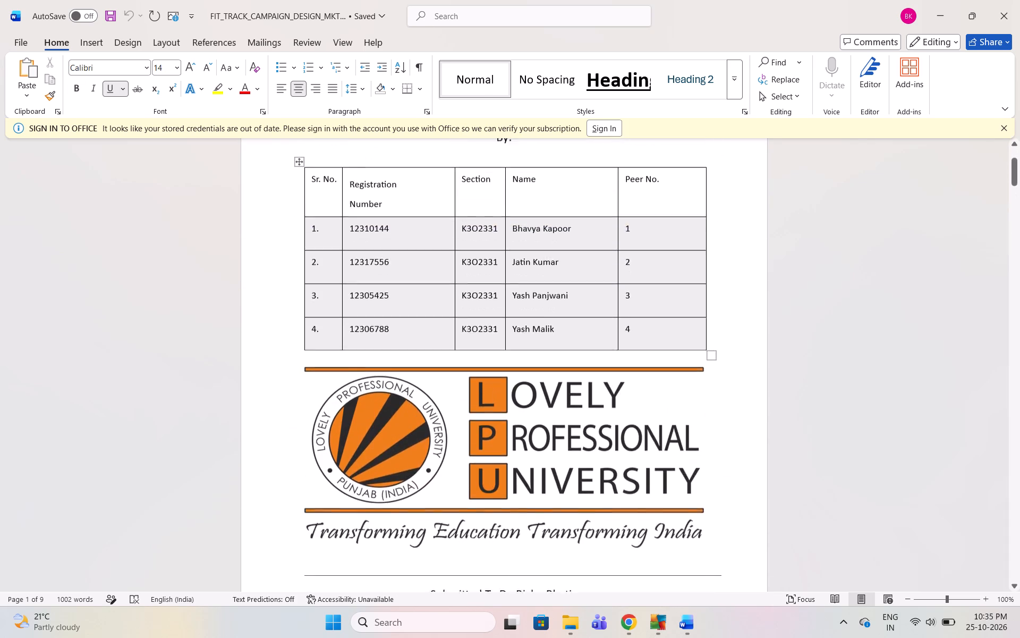
scroll(428, 293, up, 19)
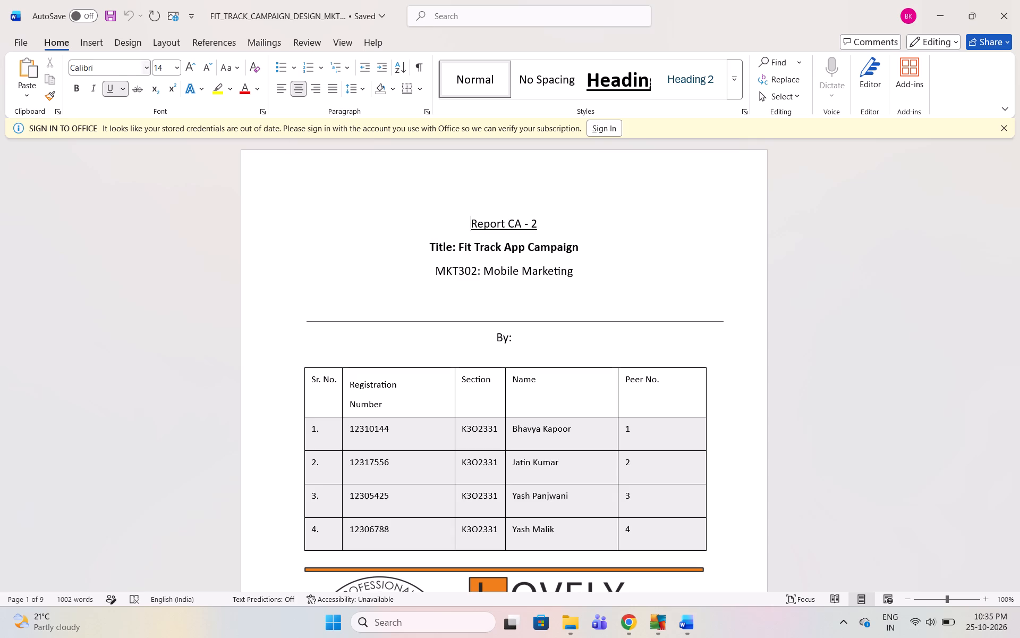
Save a copy of the document in Downloads as a Word document named FITTRACKmkt302 and close that copy.
click(16, 42)
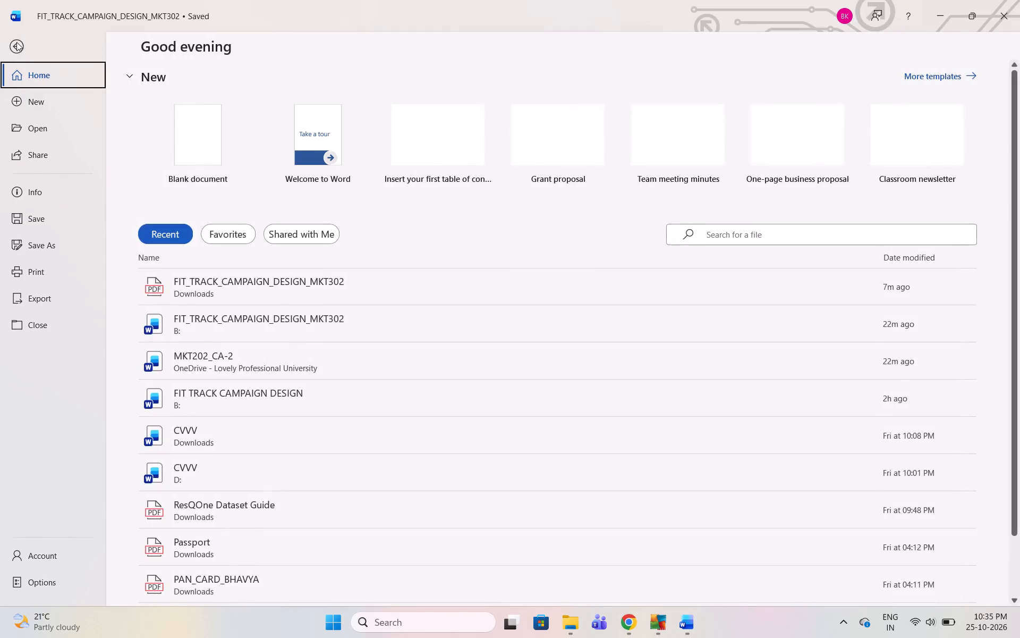
click(43, 242)
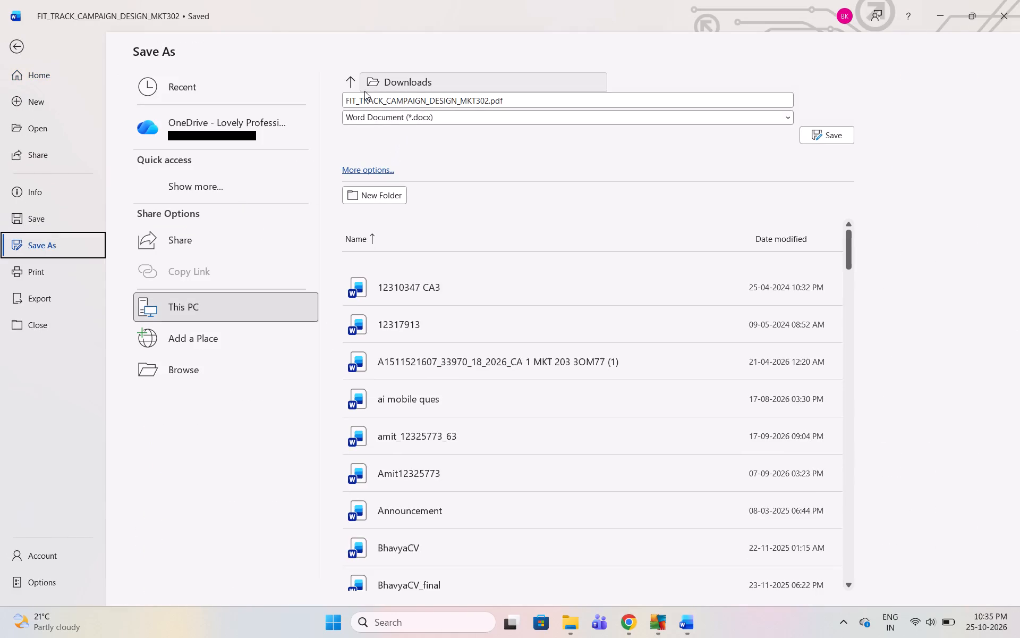
click(361, 100)
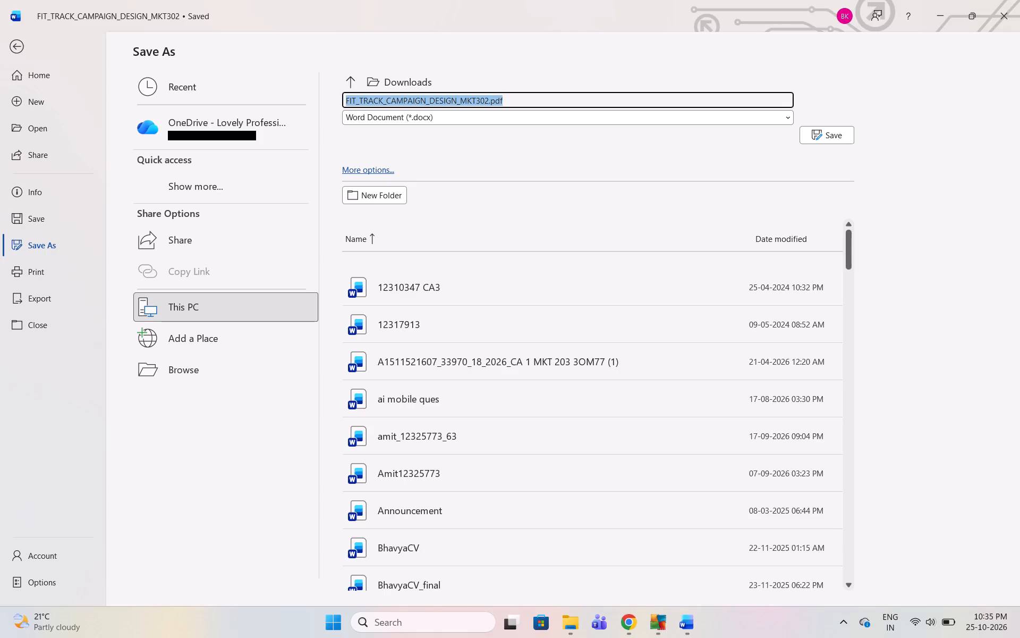
key(BackSpace)
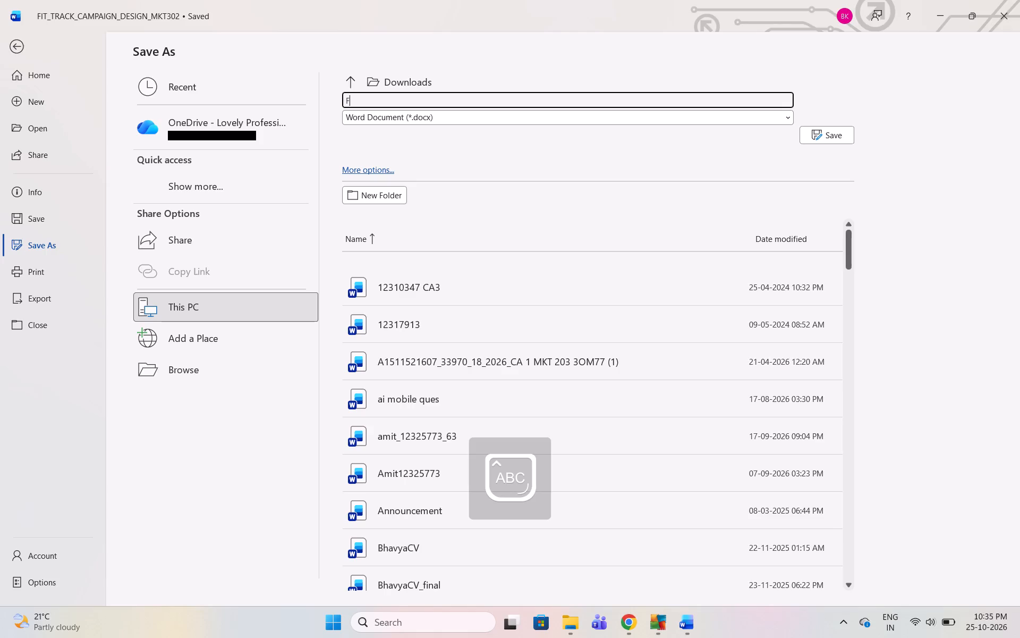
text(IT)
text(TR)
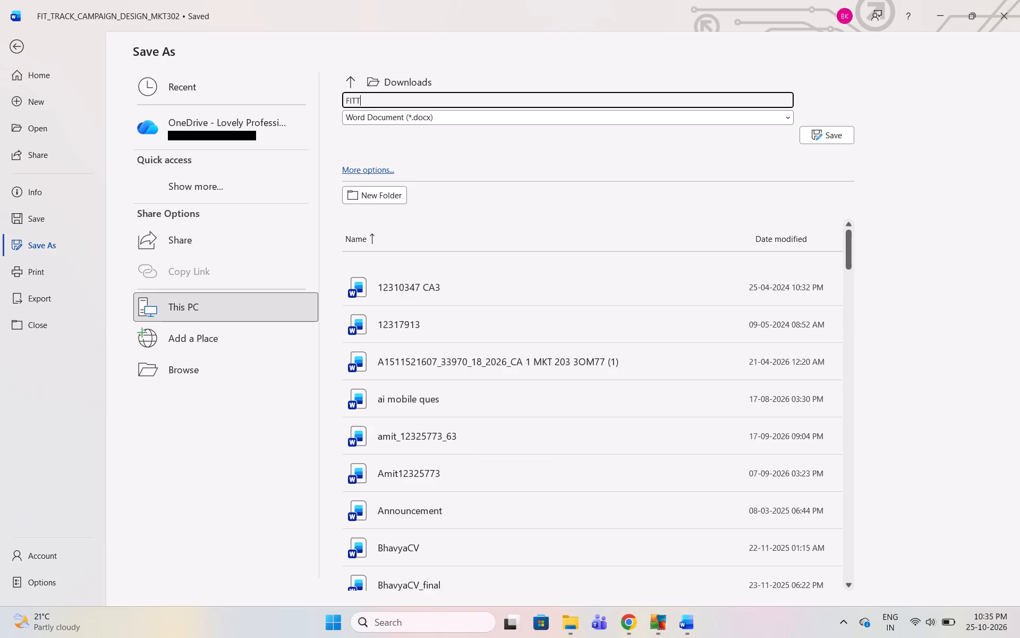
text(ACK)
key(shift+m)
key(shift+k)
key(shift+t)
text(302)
click(830, 142)
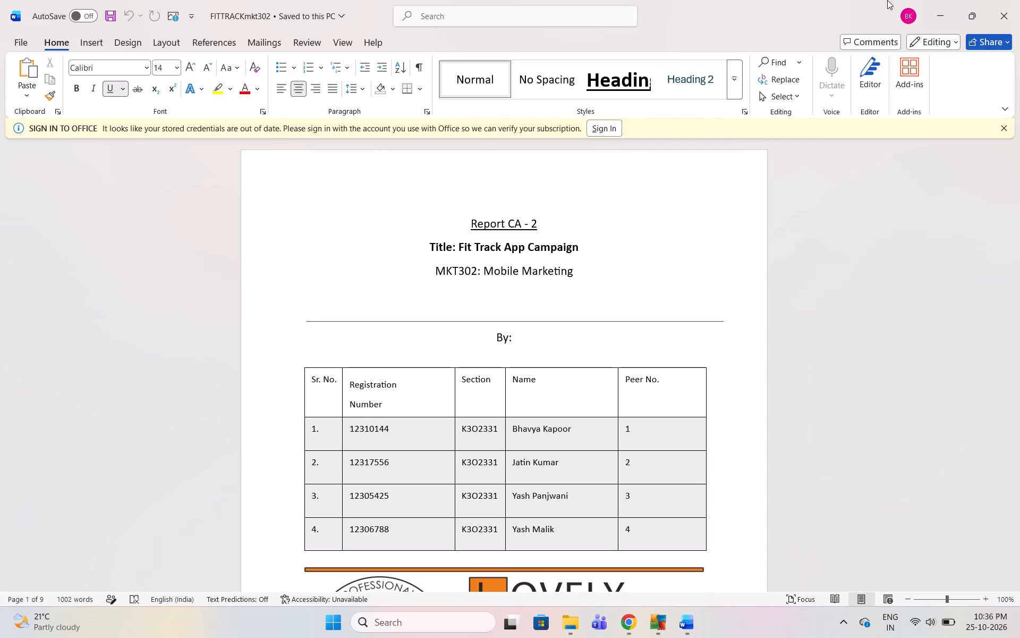
click(997, 16)
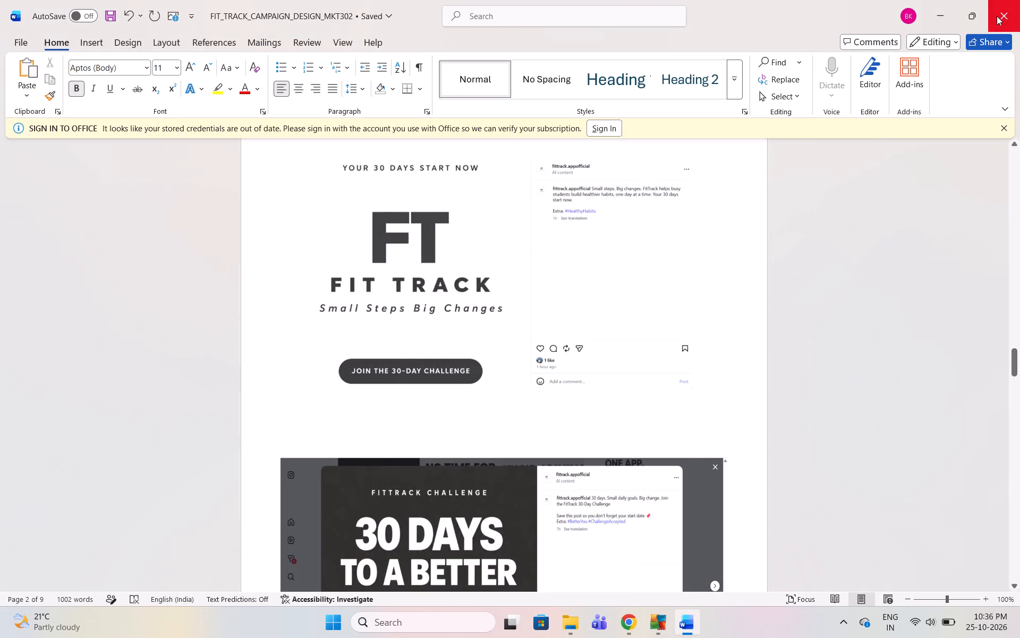
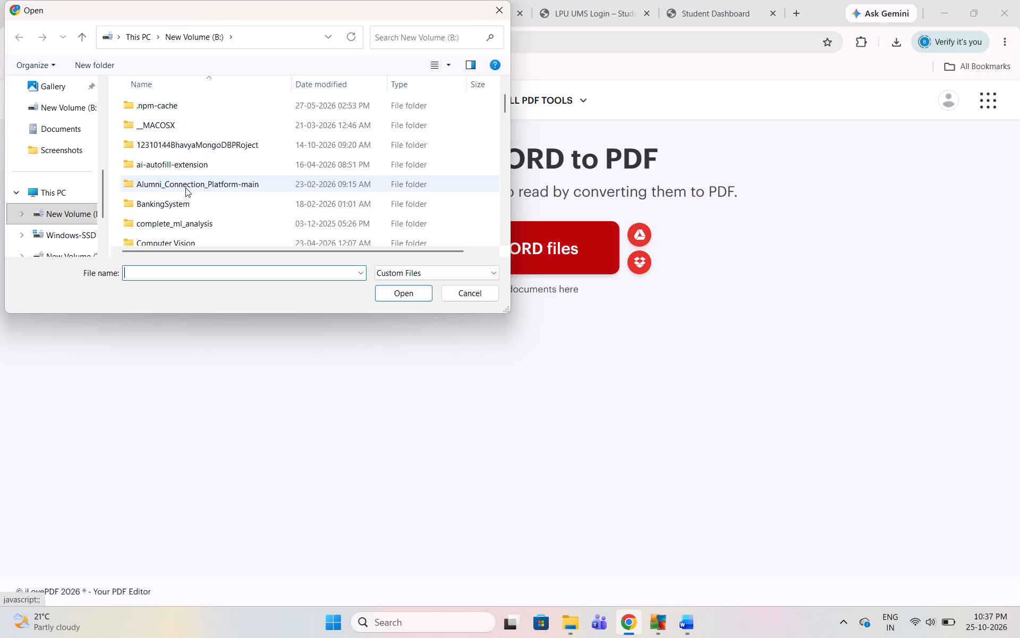
Choose the FITTRACKmkt302 Word document from the recent files in Home and convert it to PDF.
scroll(175, 204, down, 1)
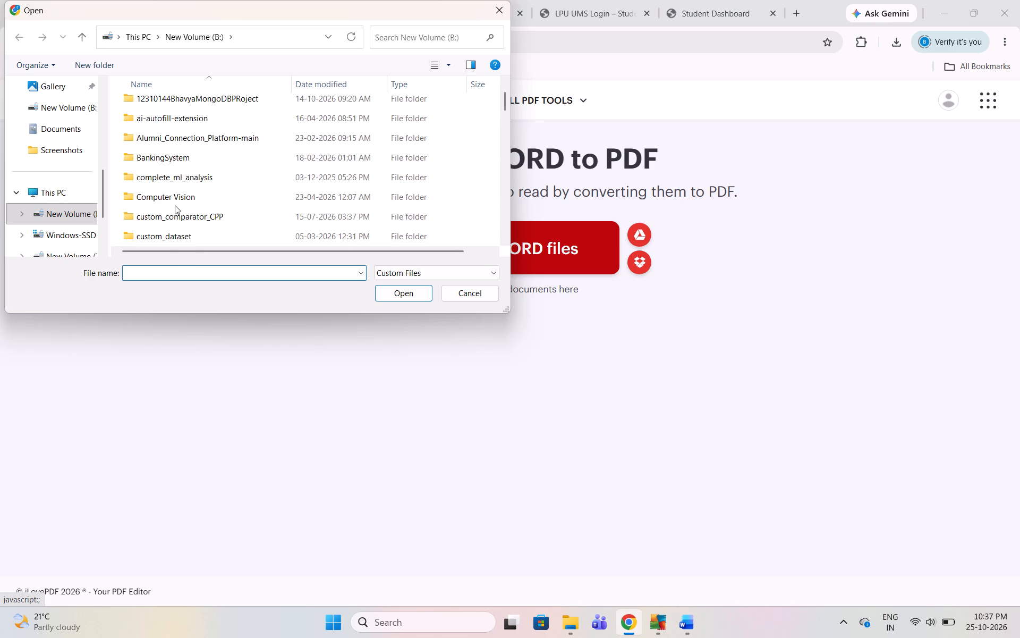
scroll(34, 167, up, 4)
scroll(71, 124, up, 3)
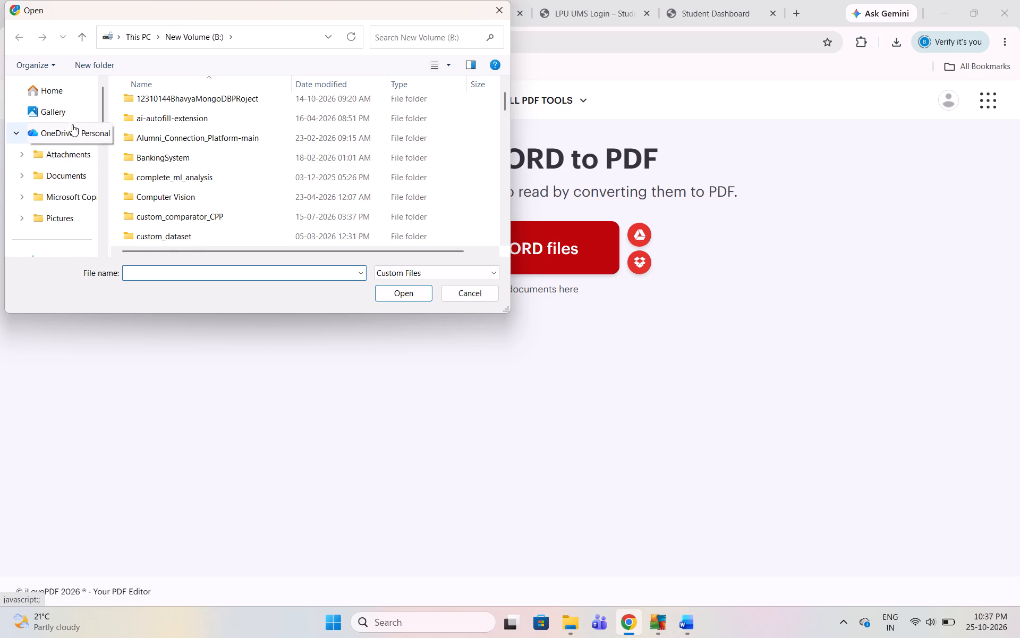
click(76, 98)
scroll(190, 180, down, 2)
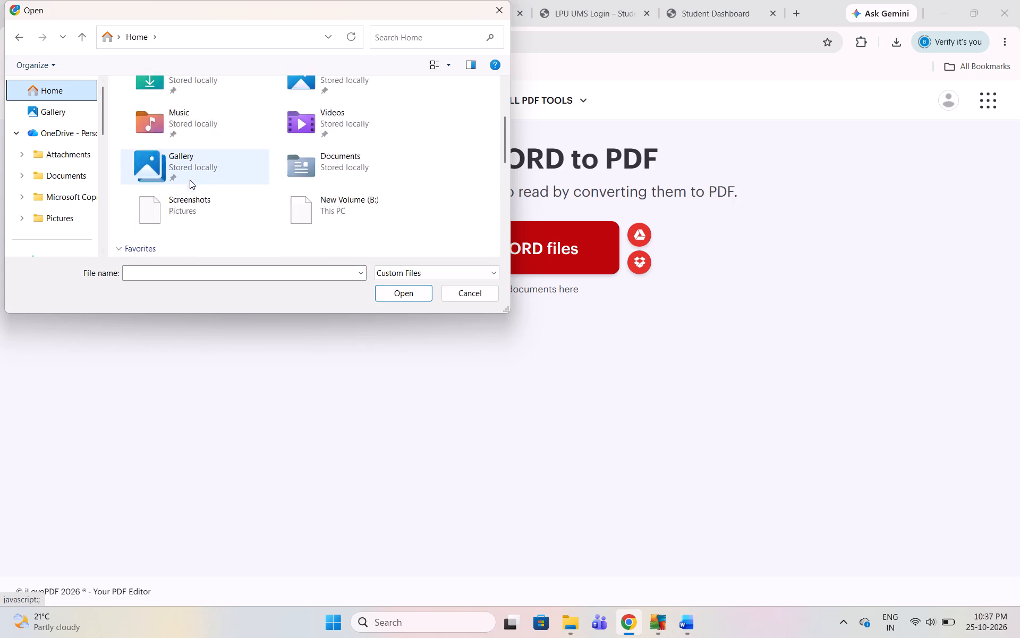
scroll(190, 180, down, 1)
click(198, 184)
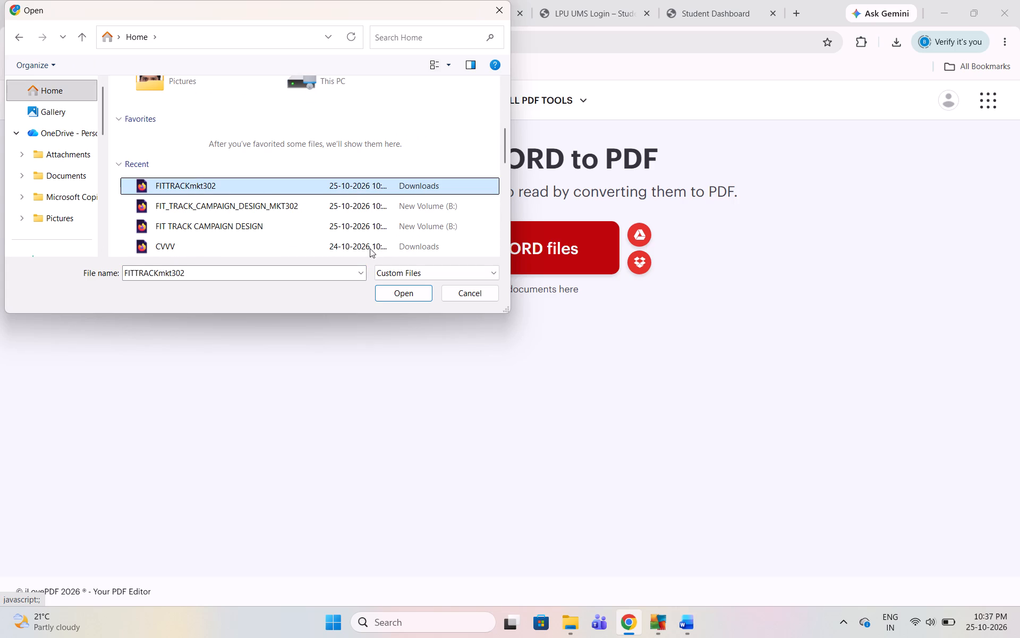
click(390, 292)
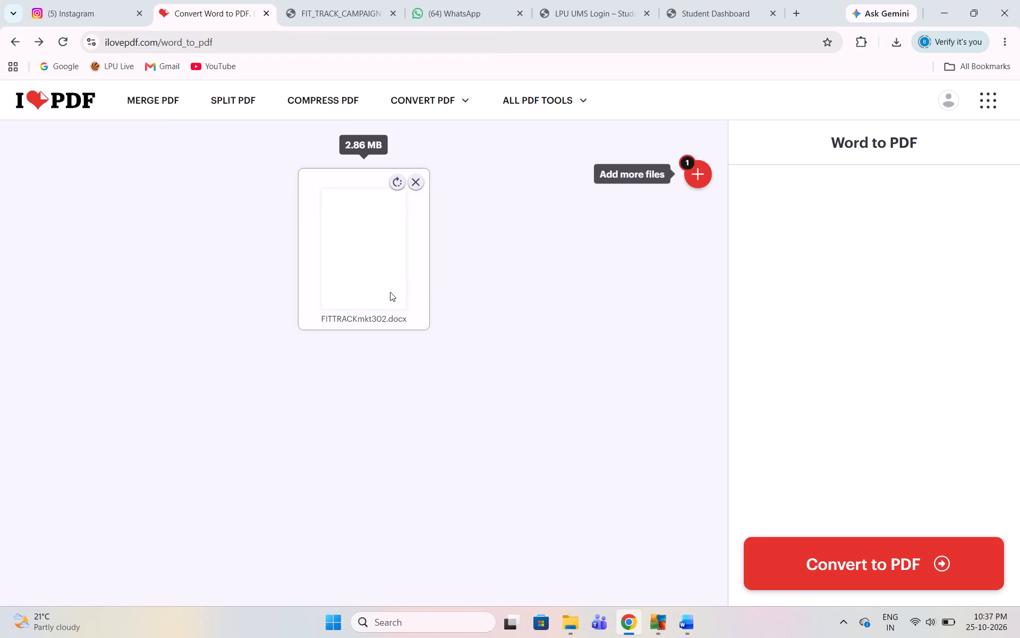
click(869, 573)
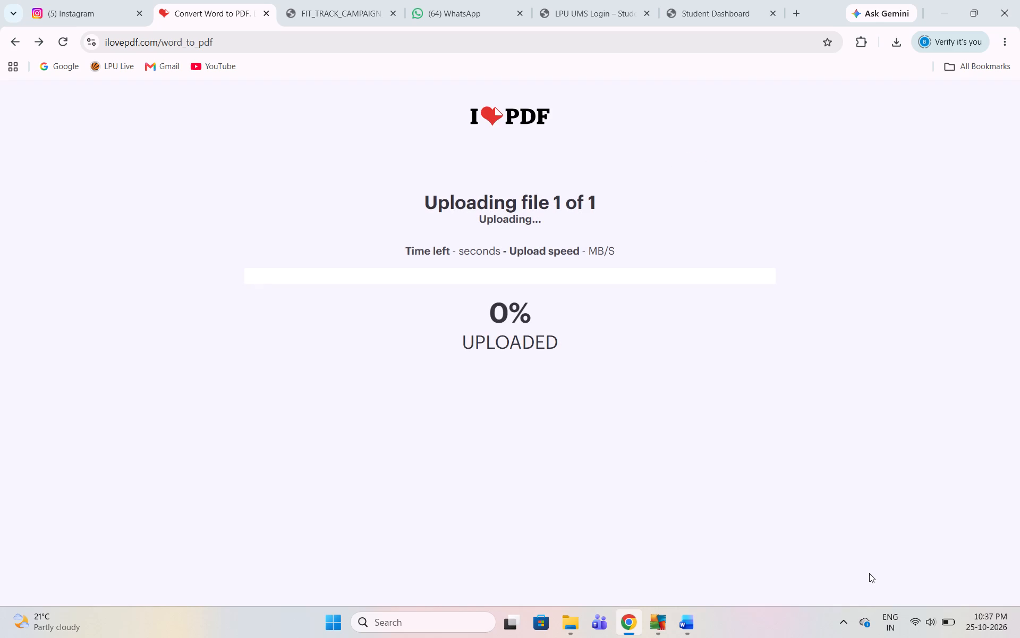
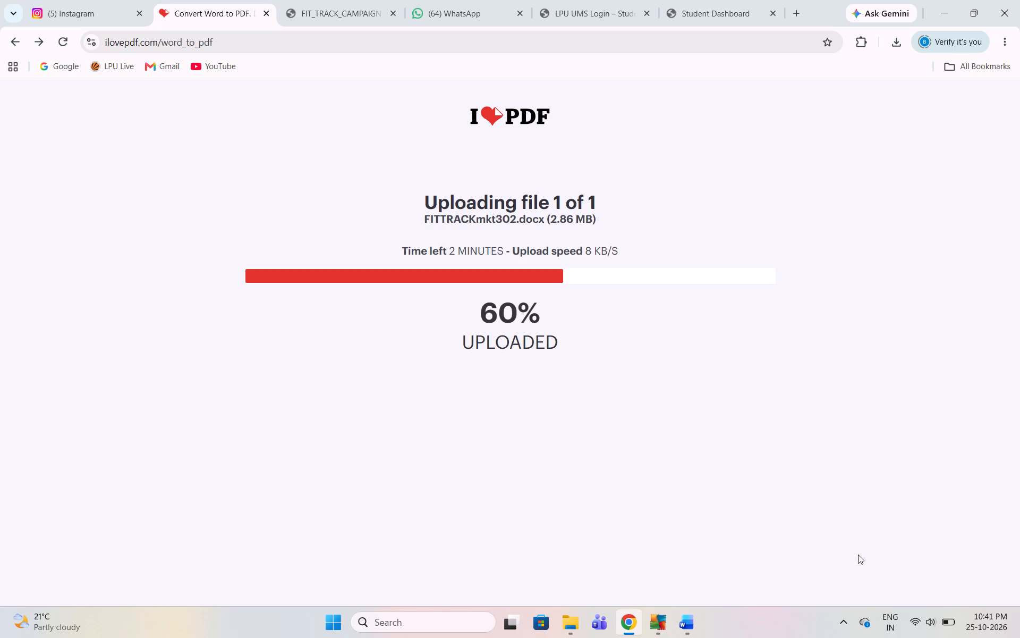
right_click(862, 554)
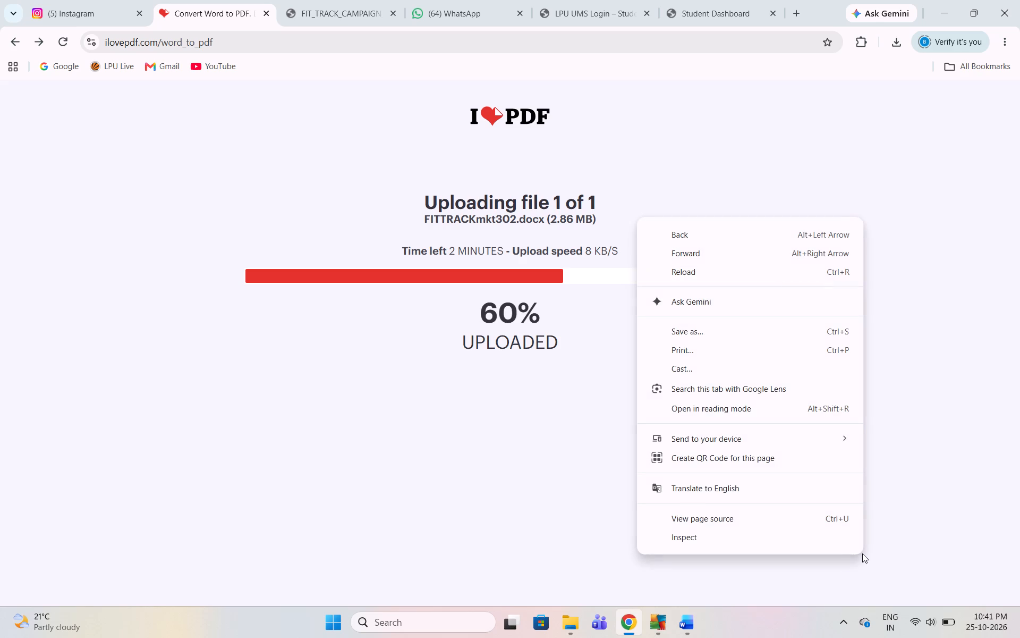
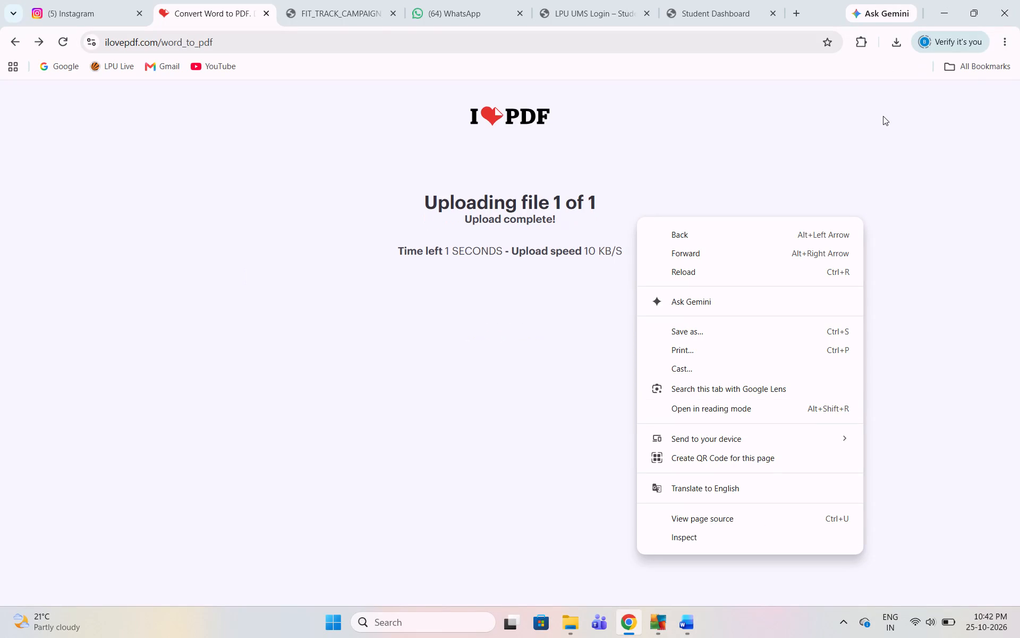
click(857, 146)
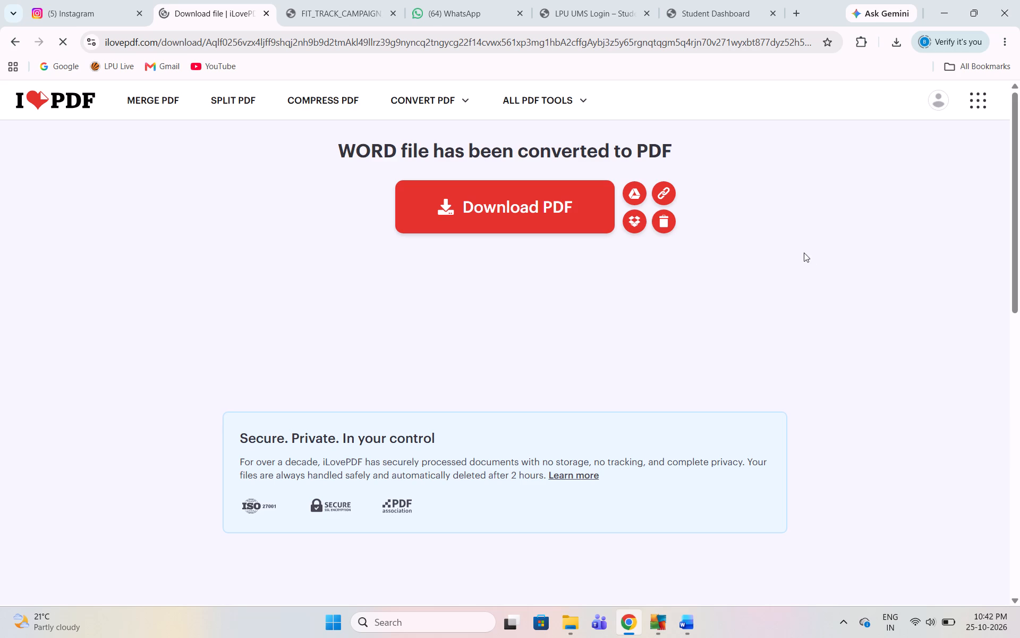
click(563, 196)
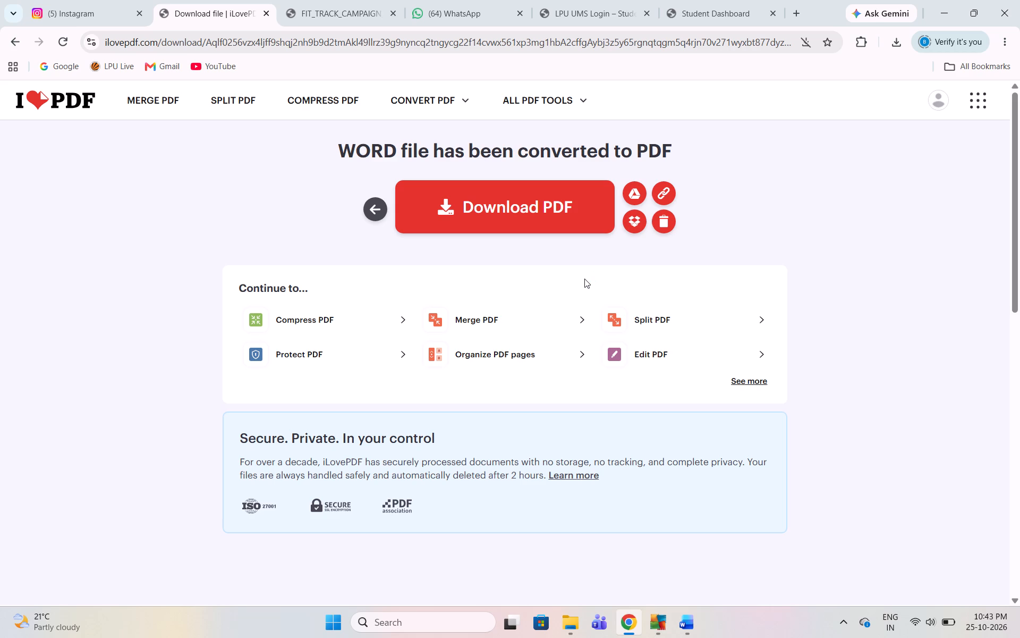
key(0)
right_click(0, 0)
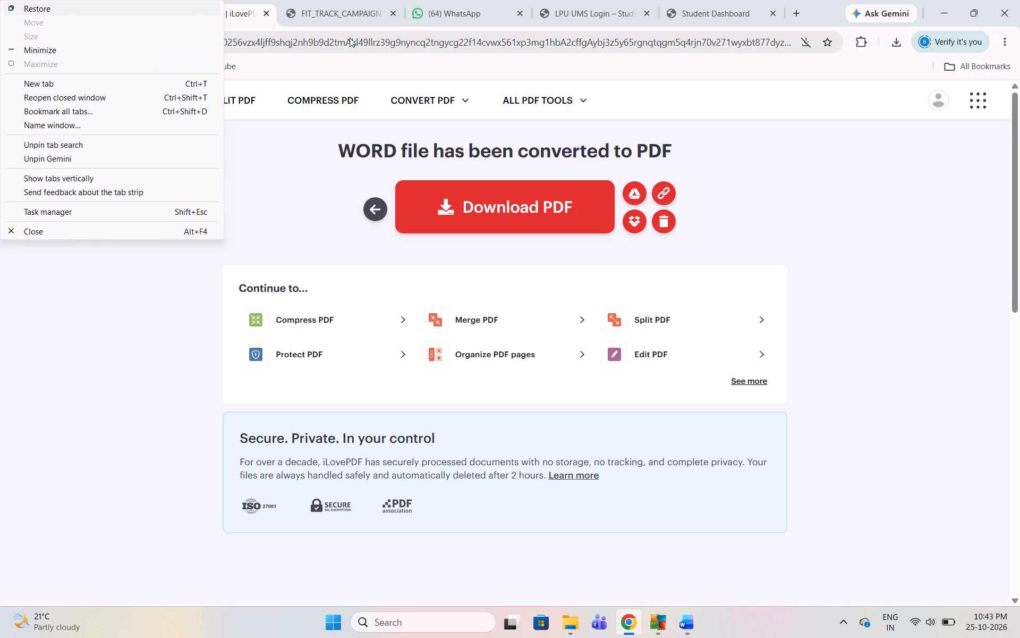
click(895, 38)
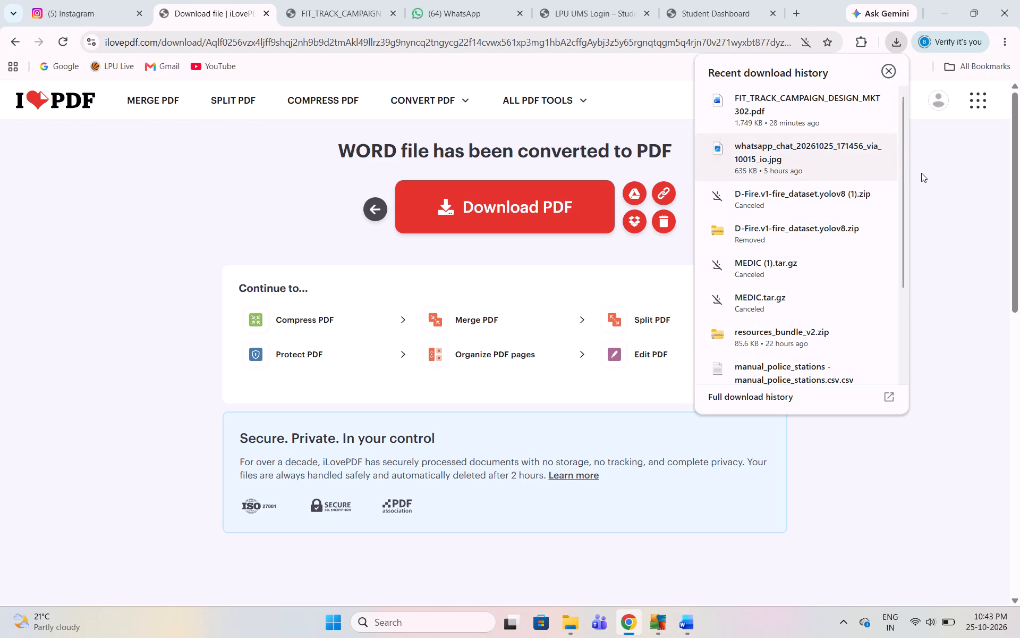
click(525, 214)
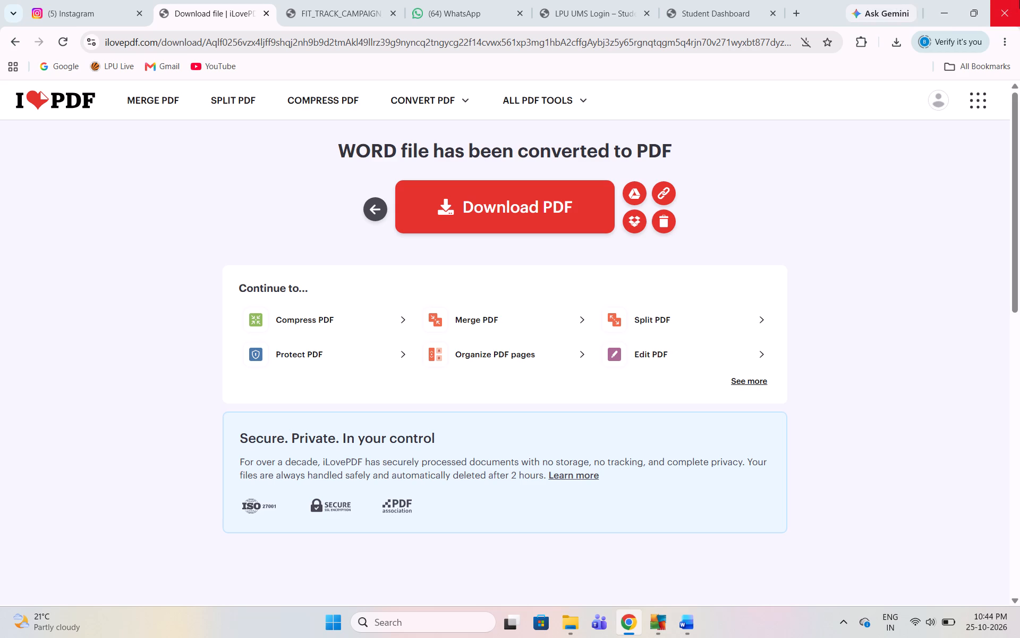
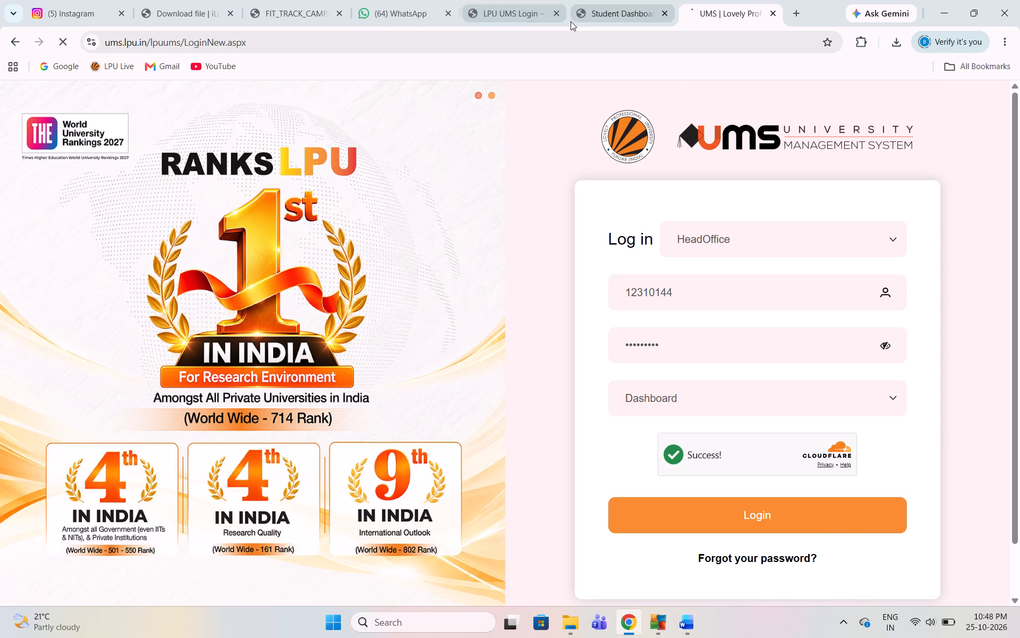
Go to the newly loaded UMS student dashboard and dismiss its Campus Drive Notifications with the remind-me-later option.
click(591, 18)
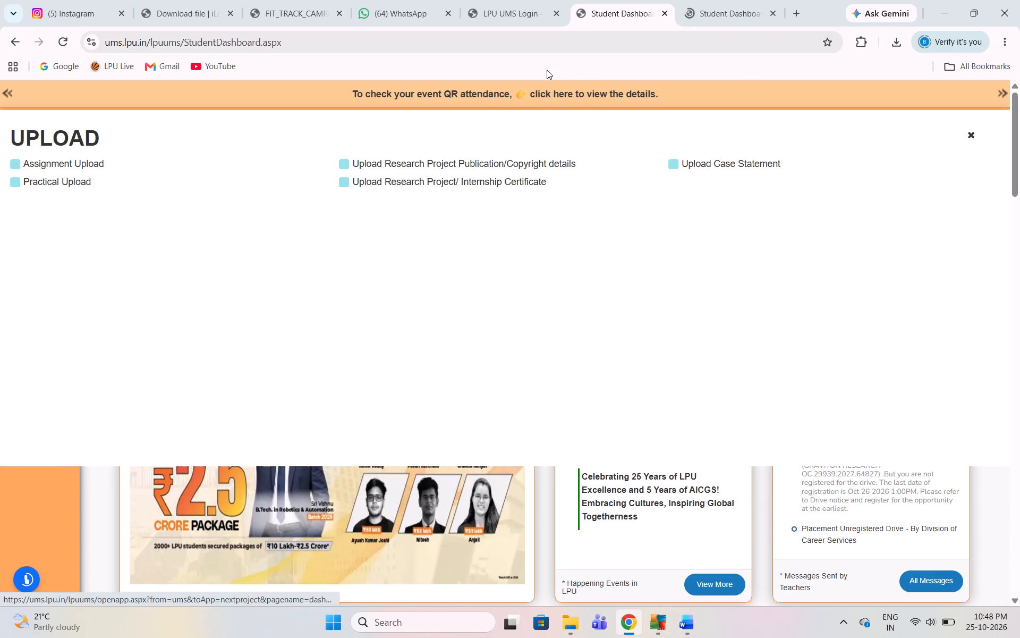
click(717, 14)
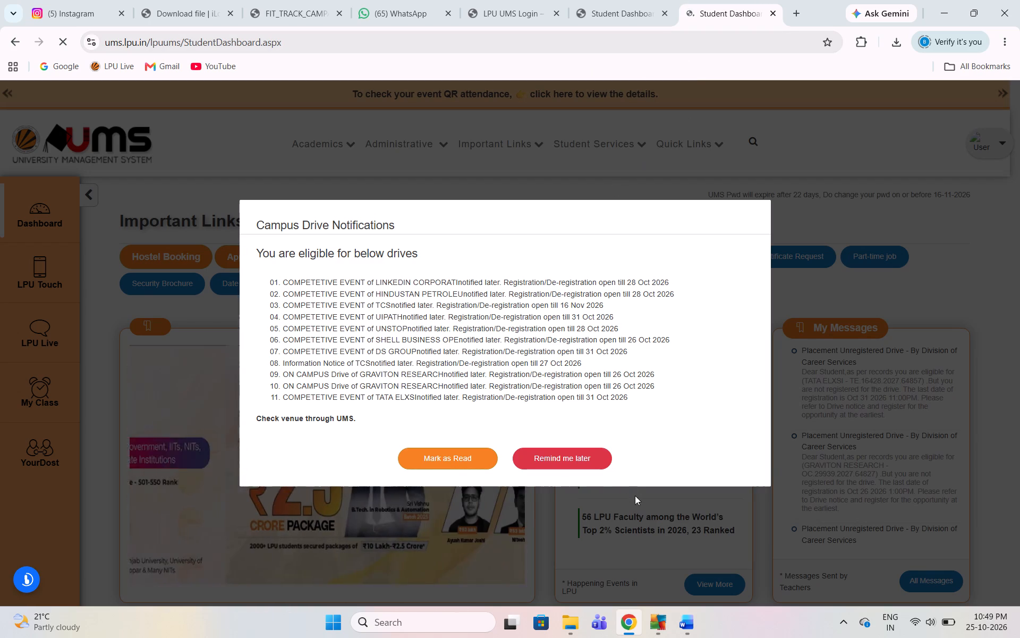
click(576, 461)
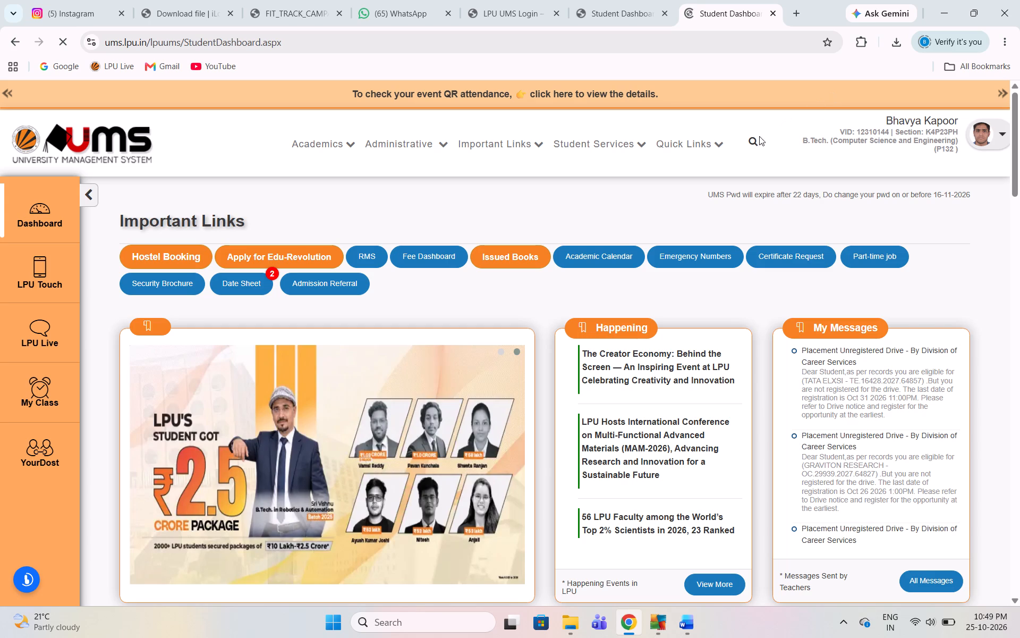
Search the UMS dashboard for "Ass" and open the Assignment Upload page.
click(752, 140)
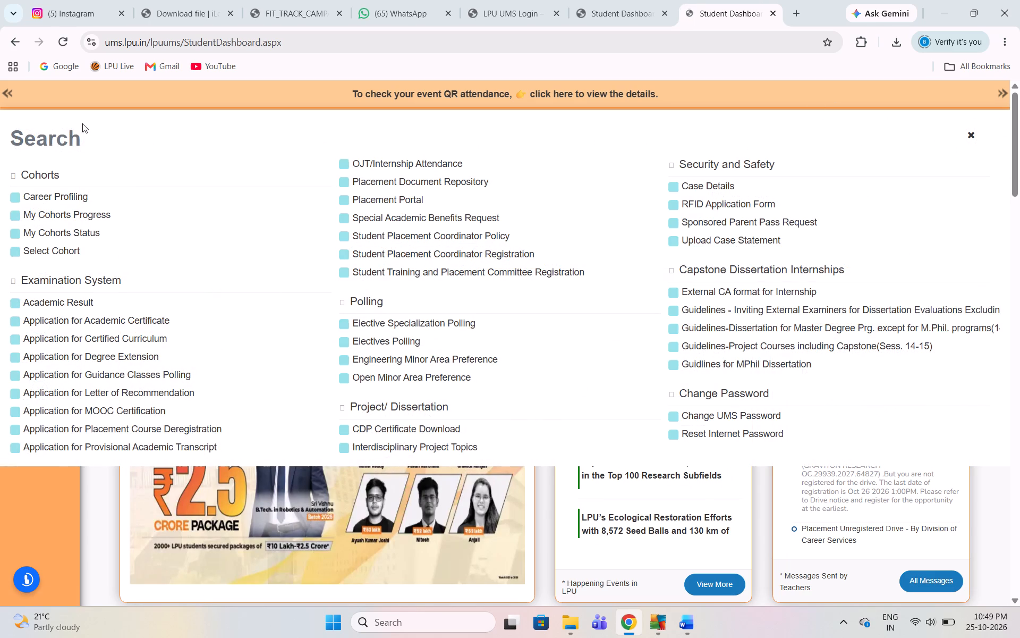
click(78, 135)
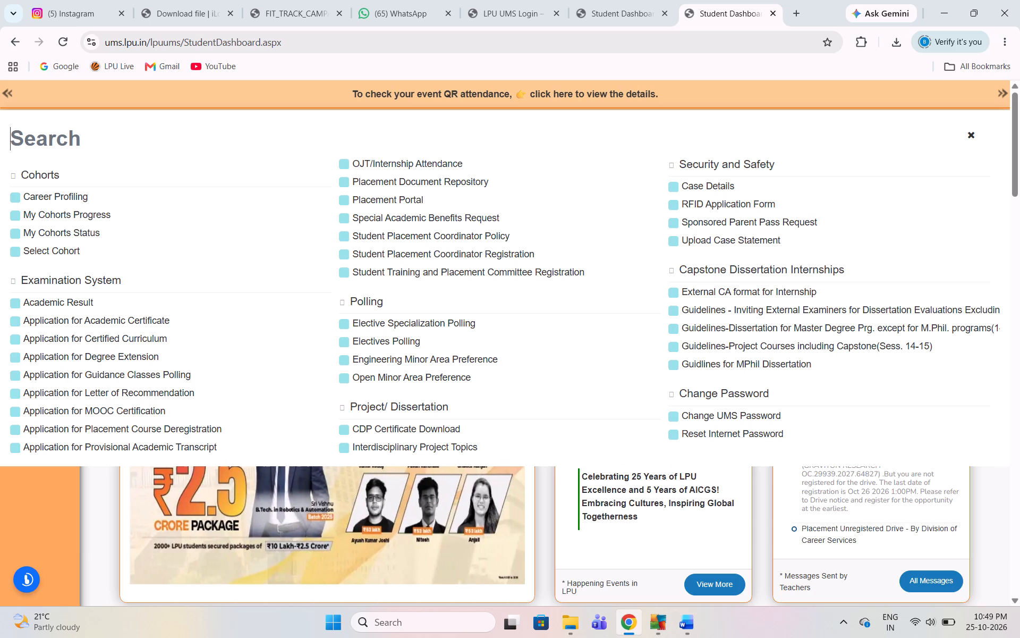
text(Ass)
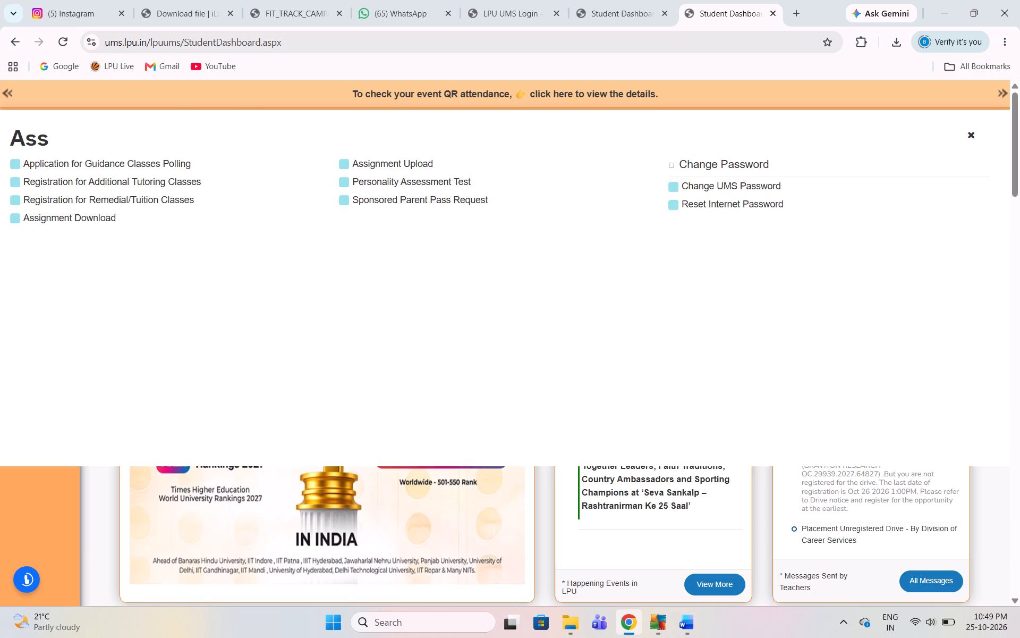
click(402, 162)
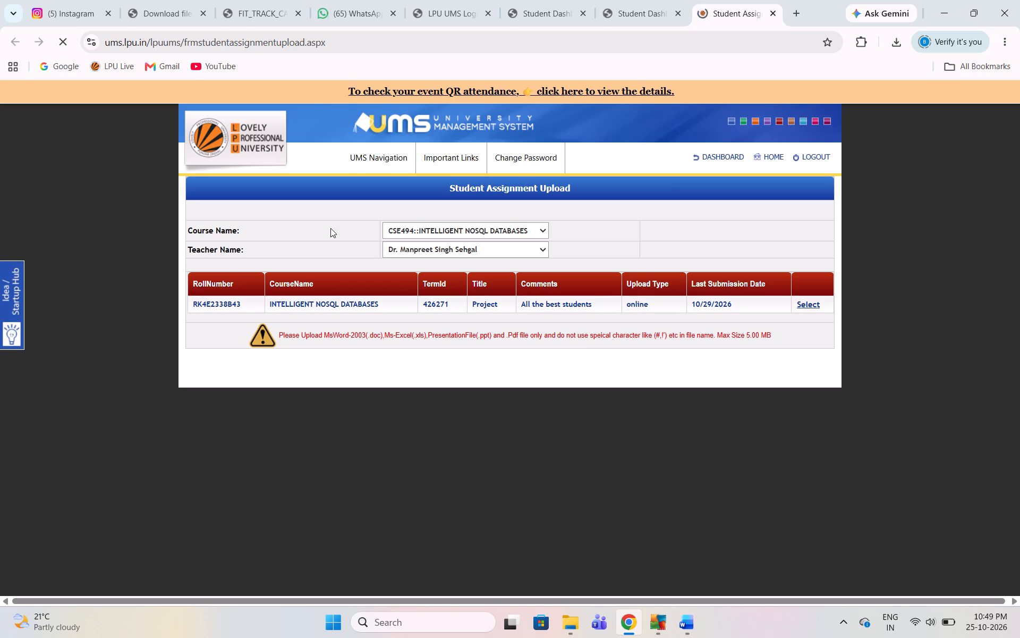
List the assignments for the course MKT302::MOBILE MARKETING under its course teacher on the Student Assignment Upload page.
click(518, 225)
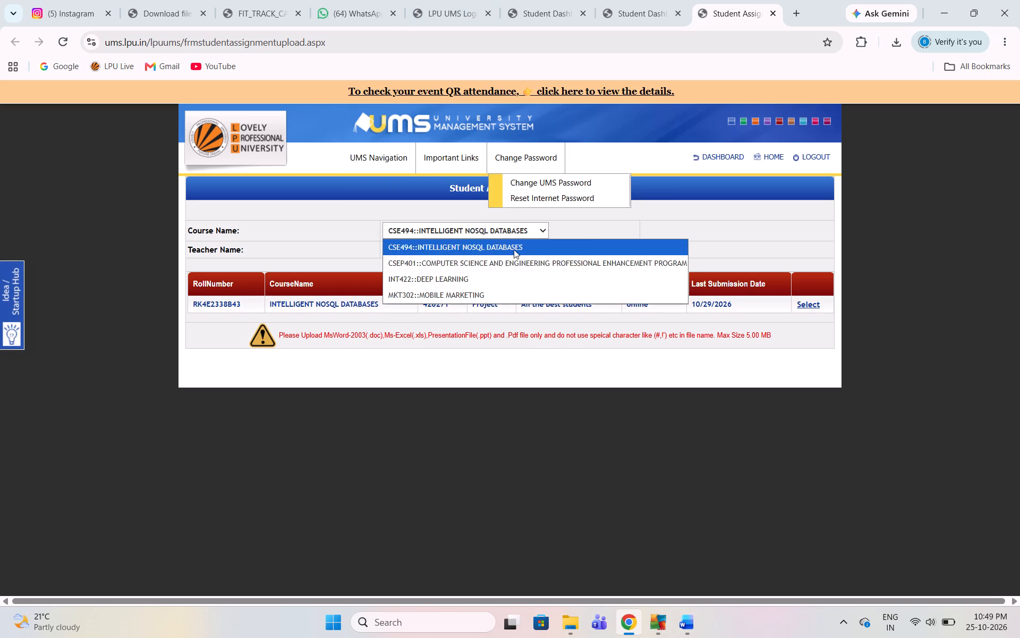
click(473, 290)
click(466, 247)
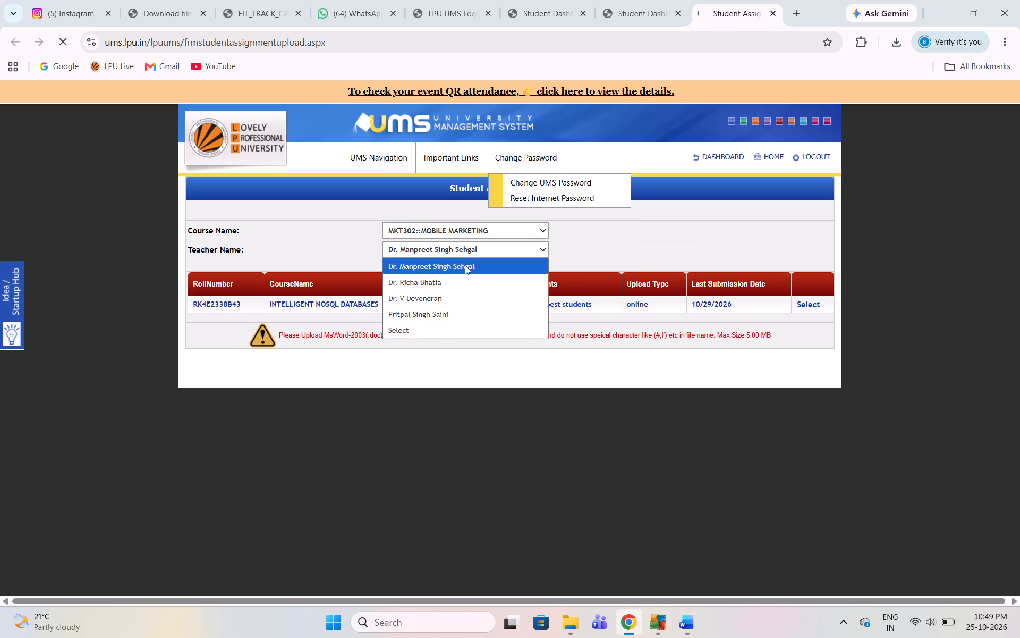
click(455, 250)
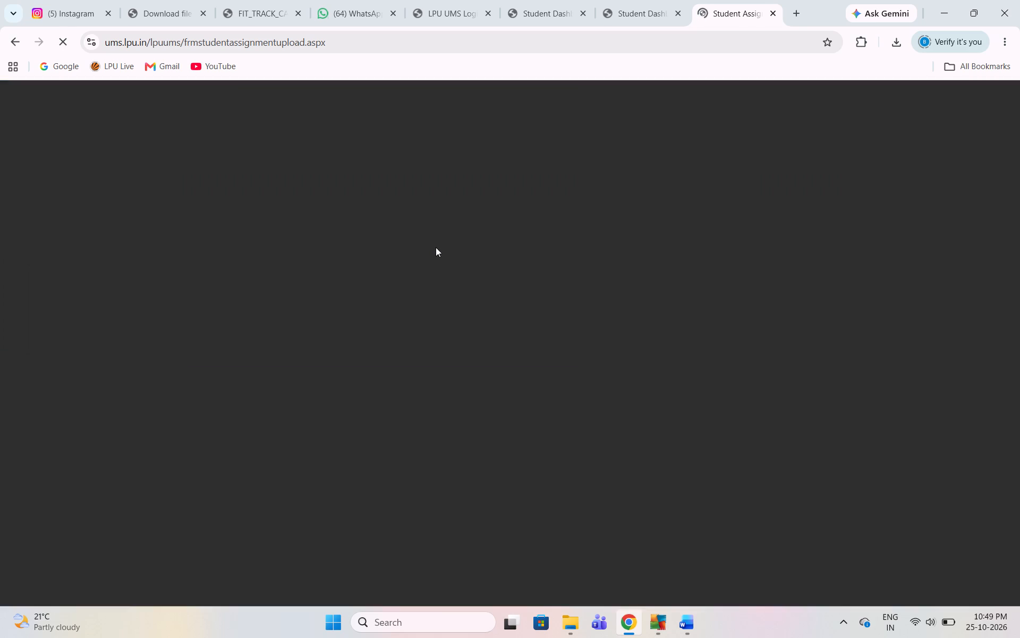
click(436, 253)
click(429, 282)
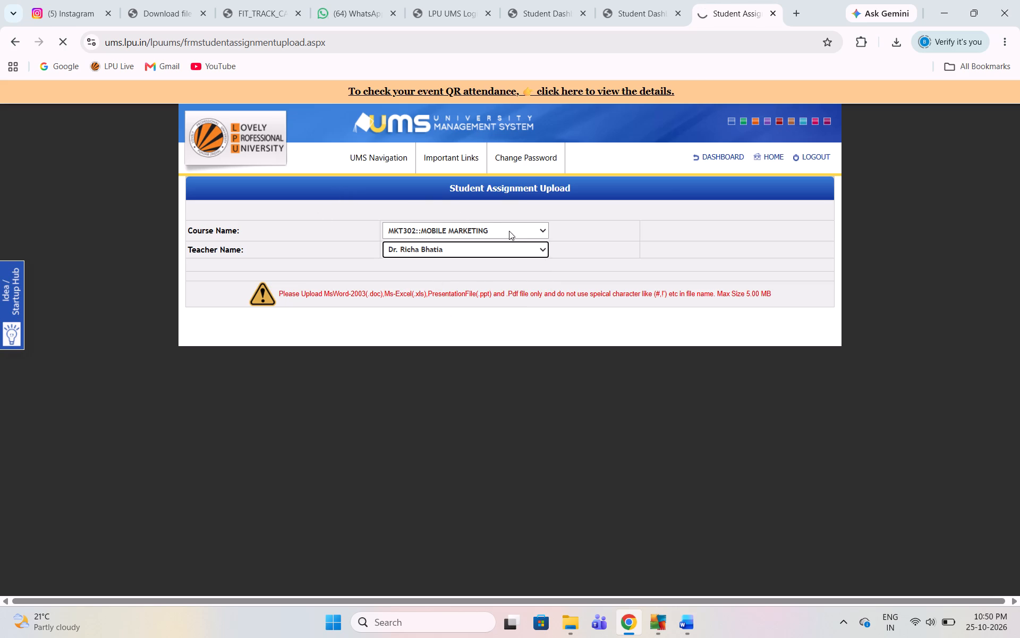
click(482, 224)
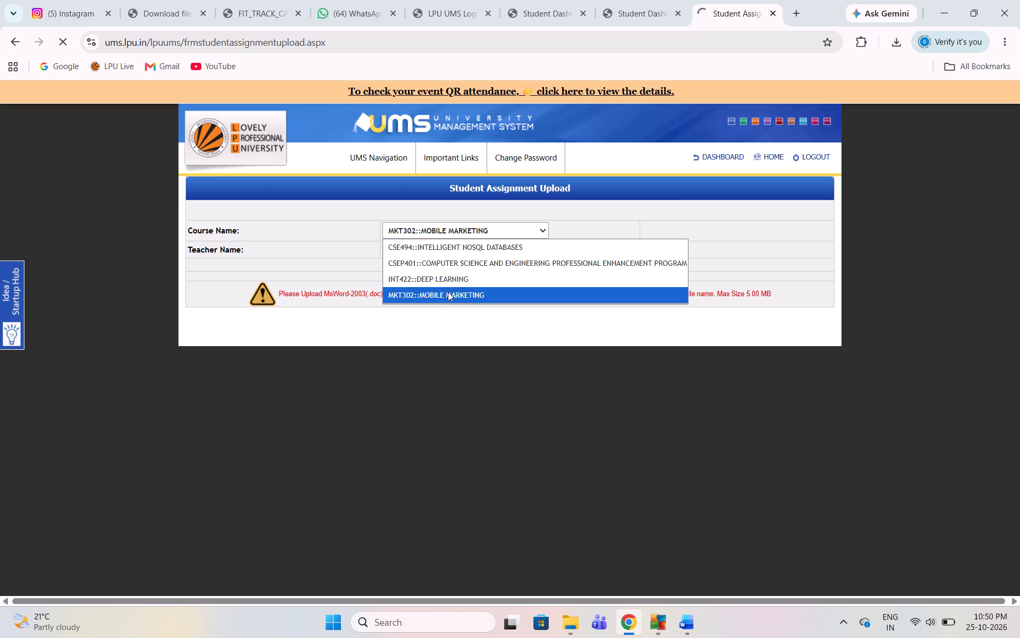
click(451, 300)
click(438, 256)
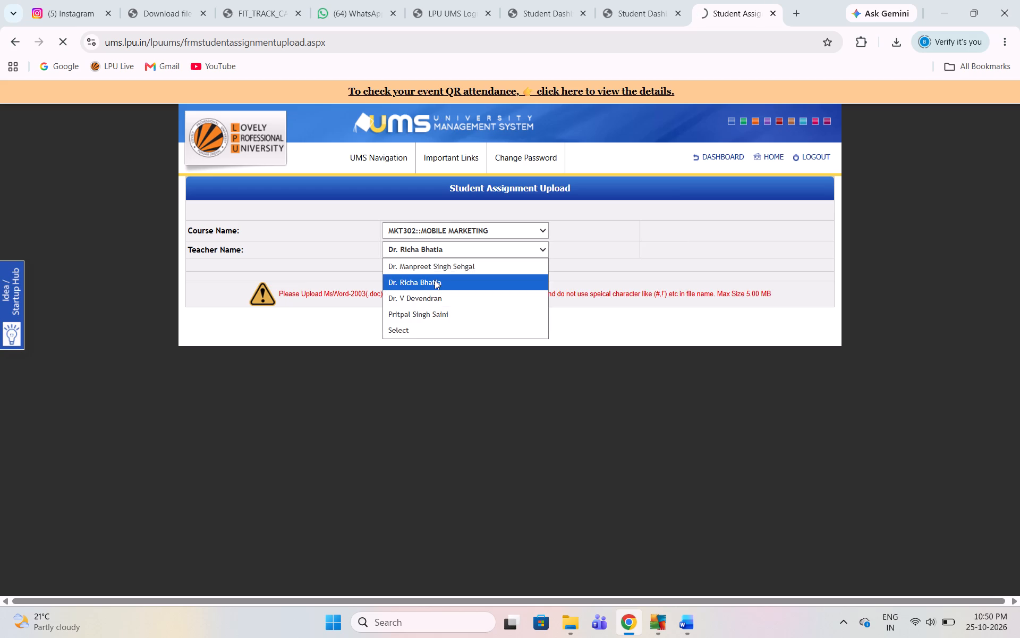
click(435, 280)
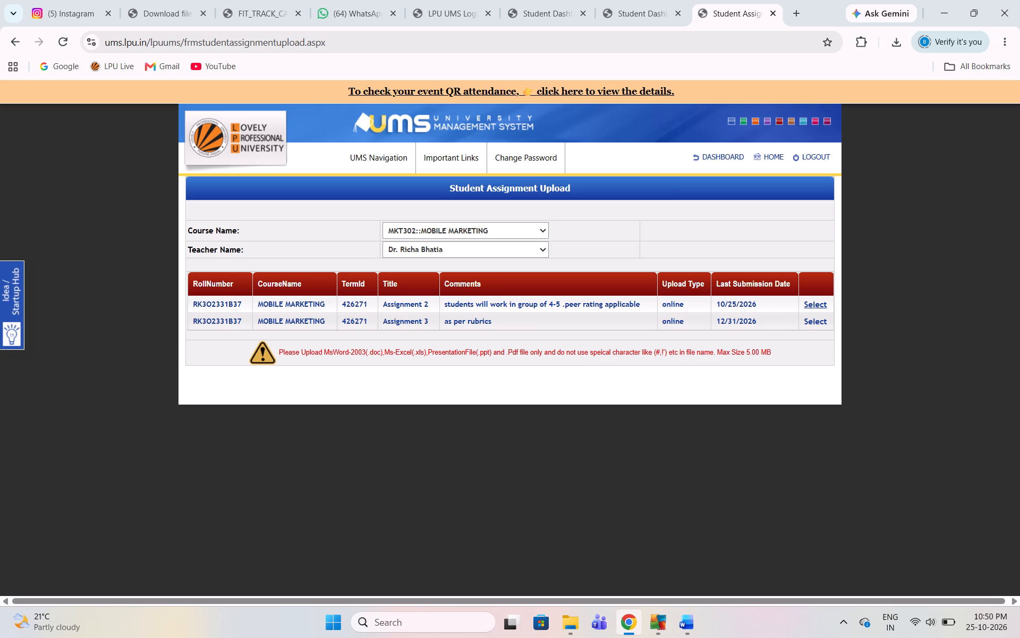
Select Assignment 2 of the MKT302 Mobile Marketing course for upload.
click(813, 300)
click(824, 305)
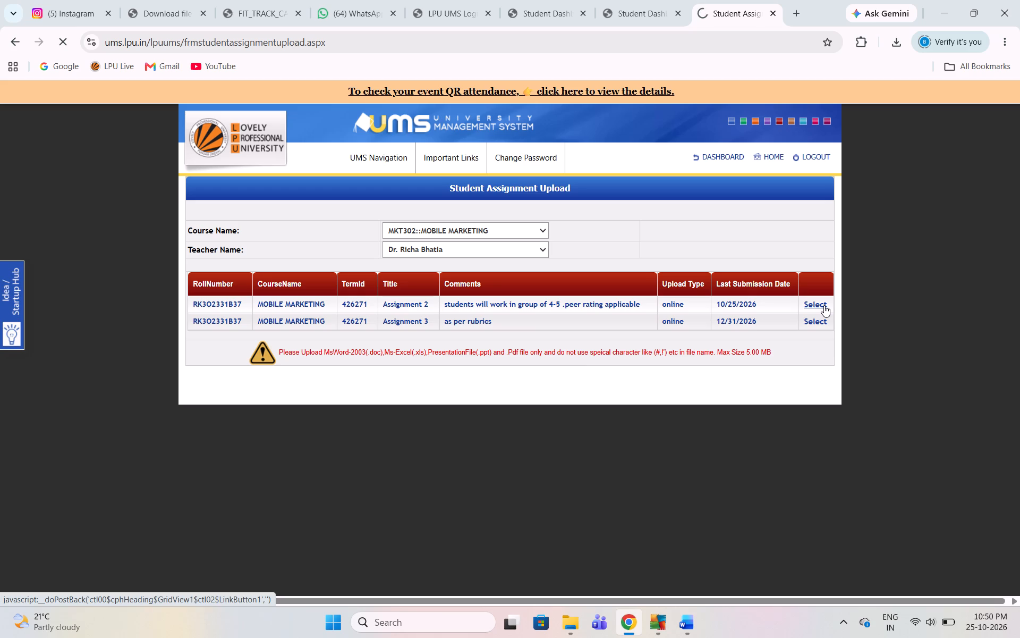
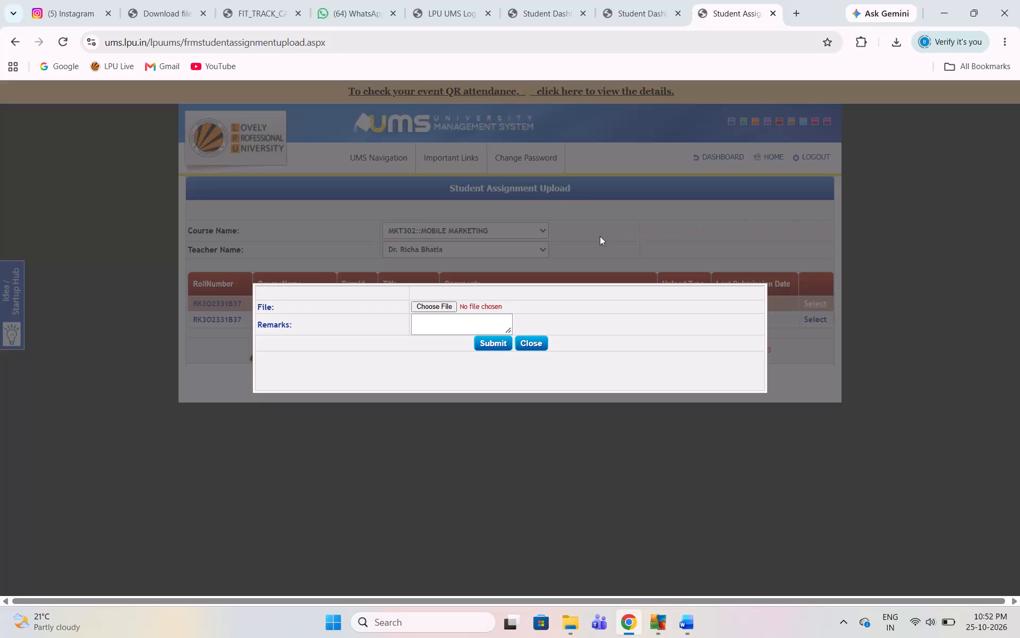
Attach FITTRACKmkt302.pdf from the Downloads folder to the selected assignment and submit it without remarks.
click(435, 307)
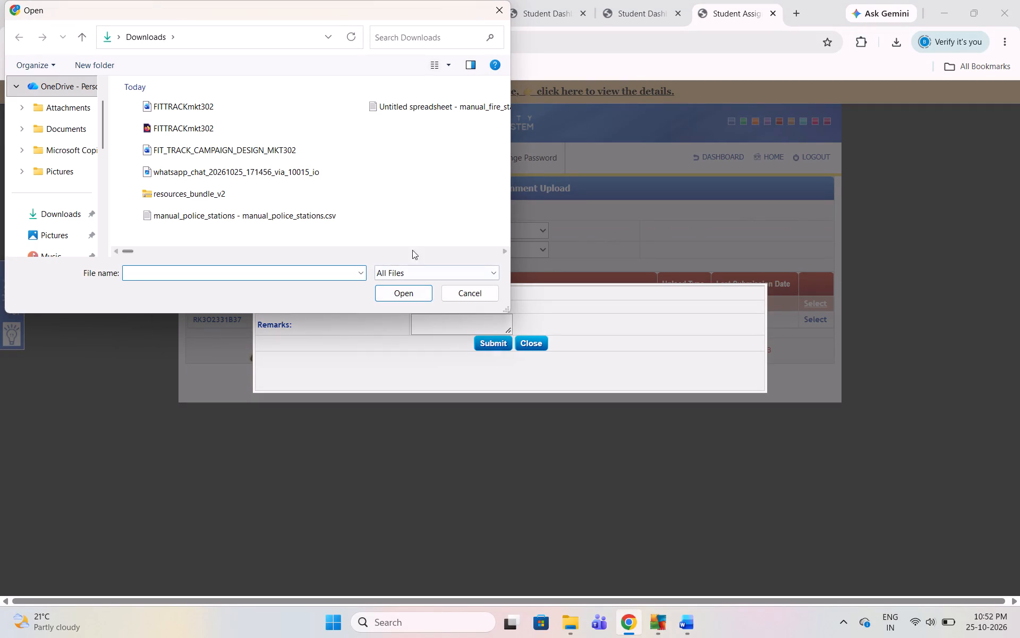
click(219, 111)
click(392, 300)
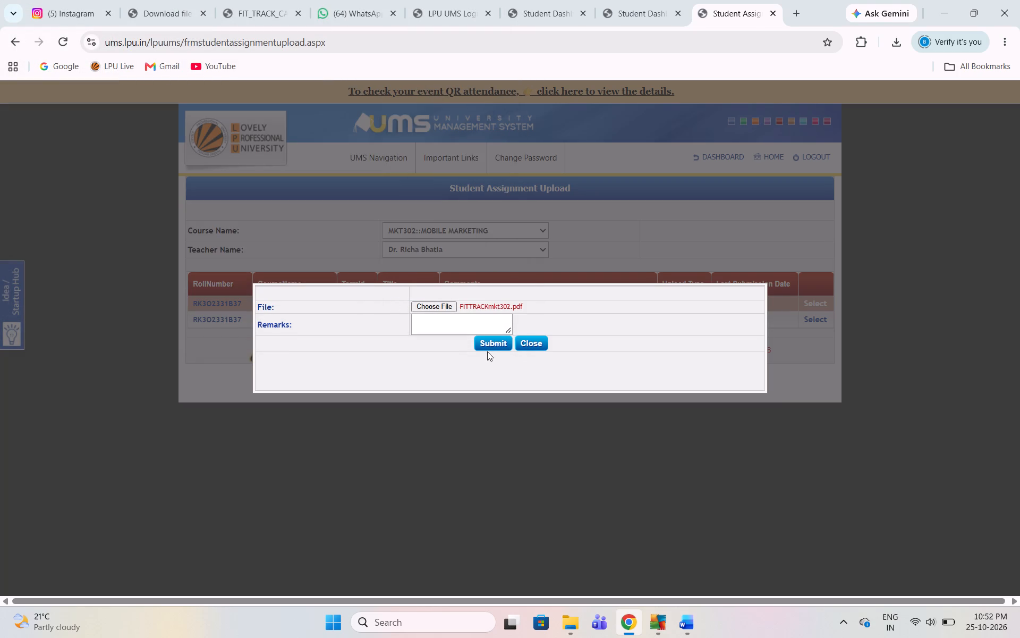
click(488, 348)
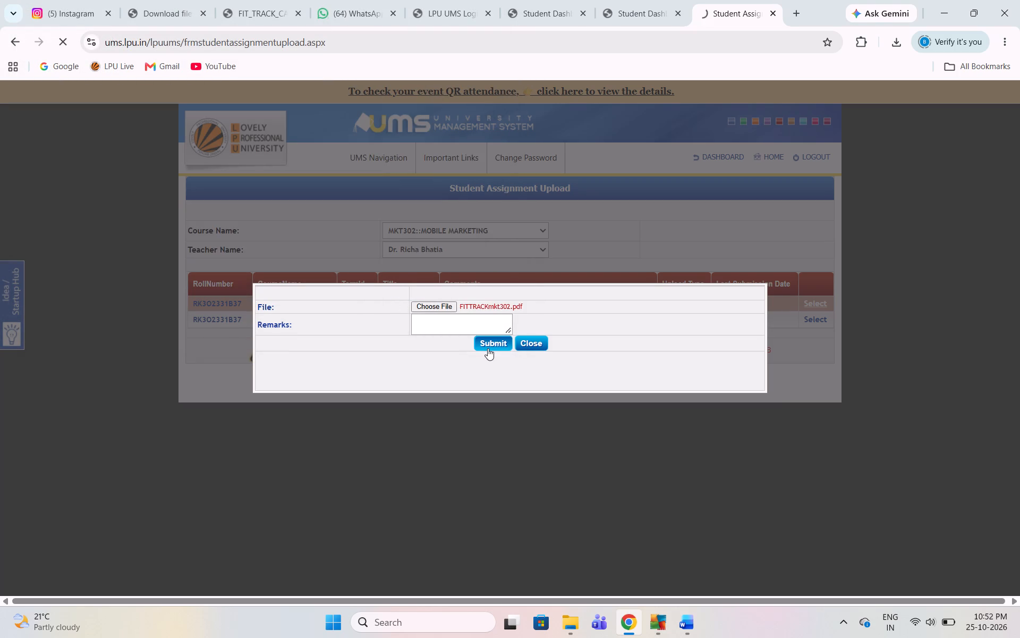
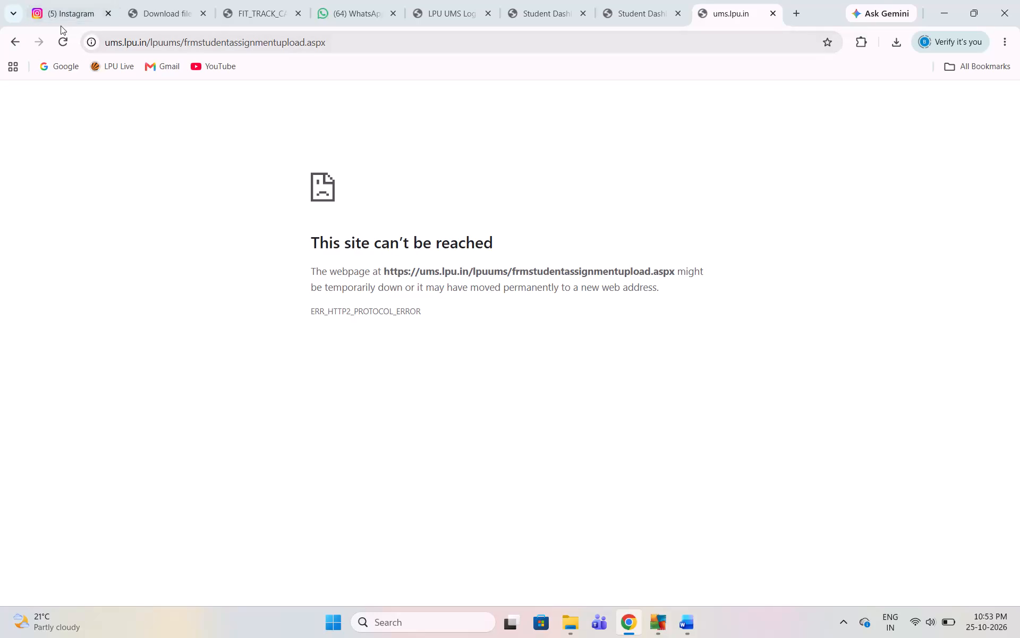
Reload the failed assignment upload page and resubmit its form data.
click(63, 33)
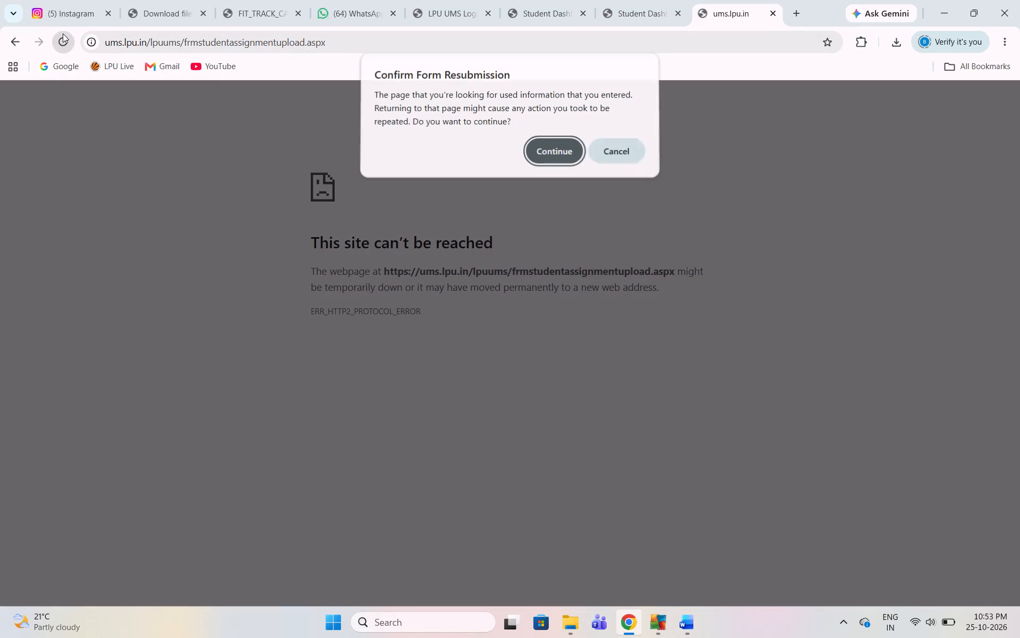
click(552, 160)
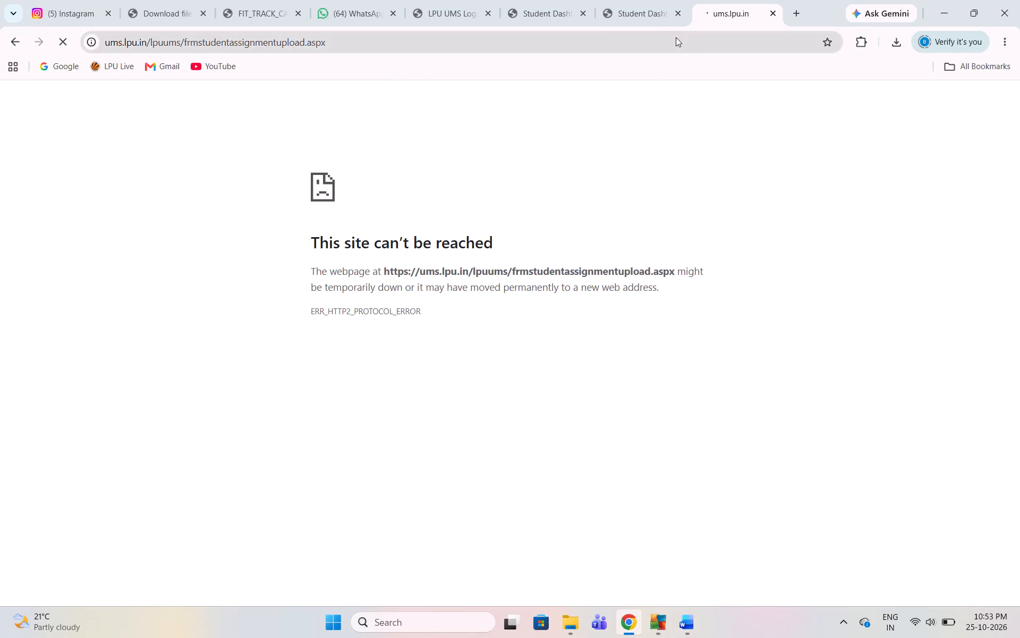
Open a fresh Assignment Upload page from the UMS student dashboard.
click(644, 3)
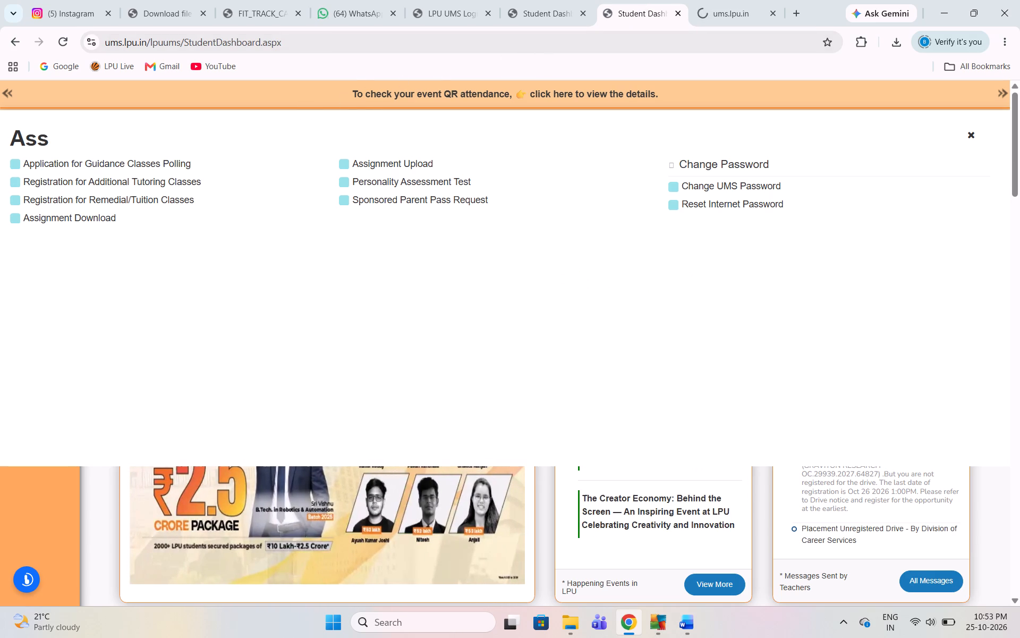
click(380, 159)
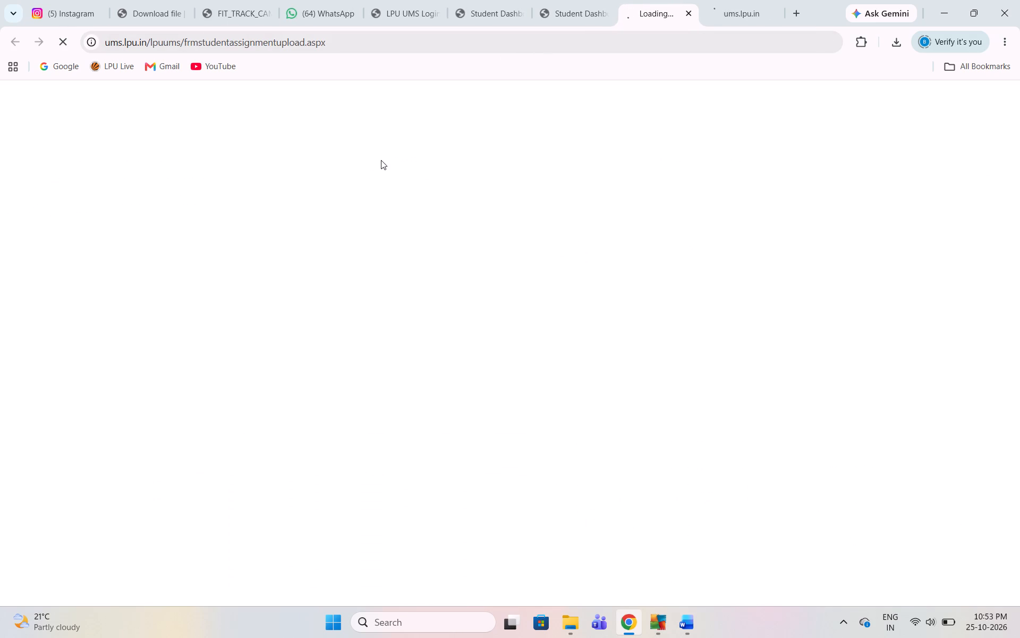
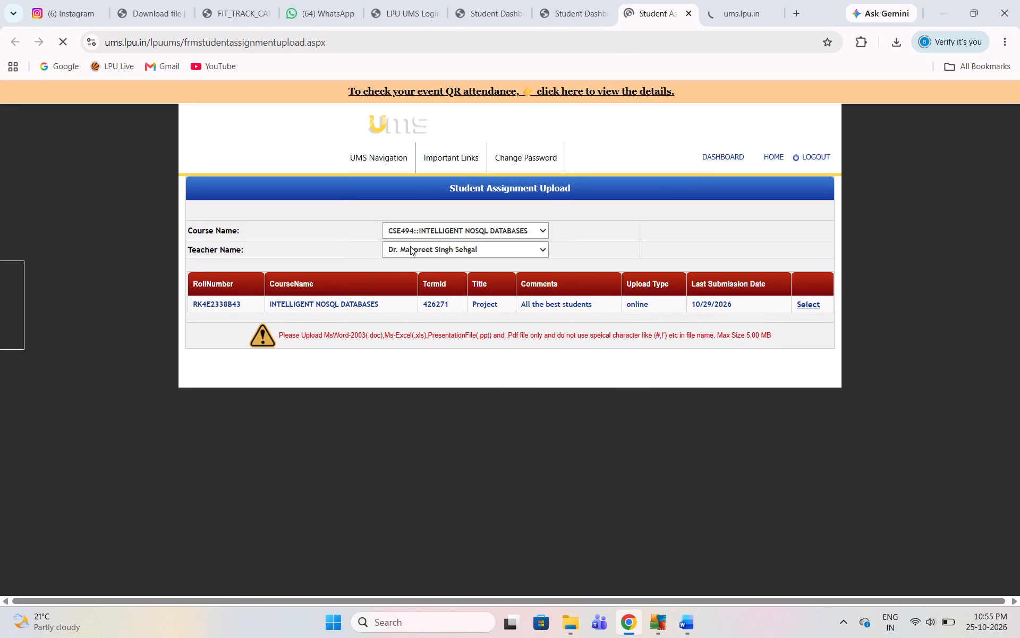
Choose the MKT302 Mobile Marketing course and its teacher on the Student Assignment Upload page.
click(415, 234)
click(438, 301)
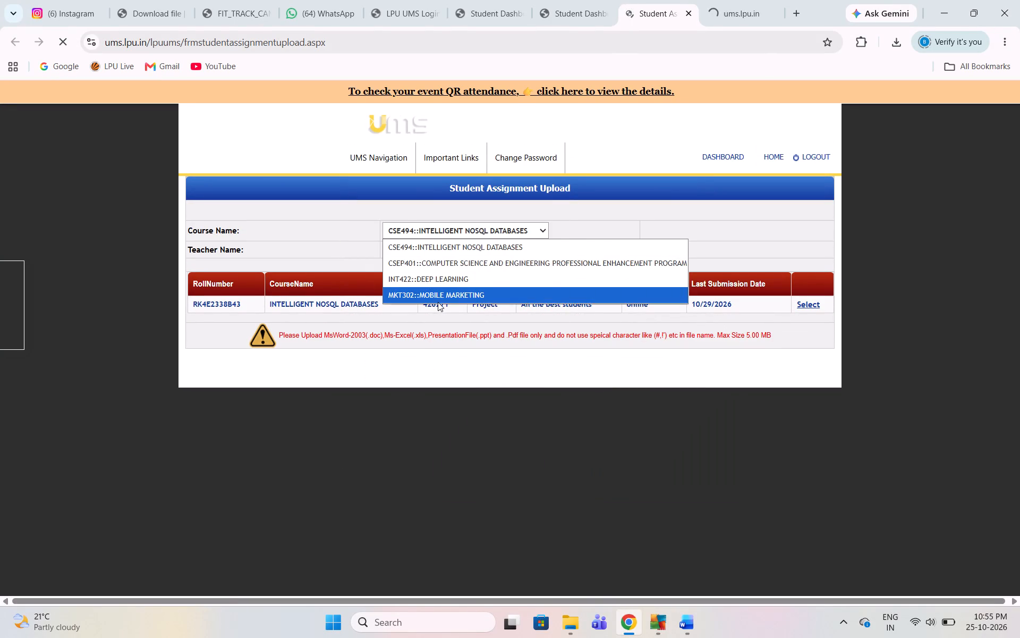
click(436, 253)
click(437, 277)
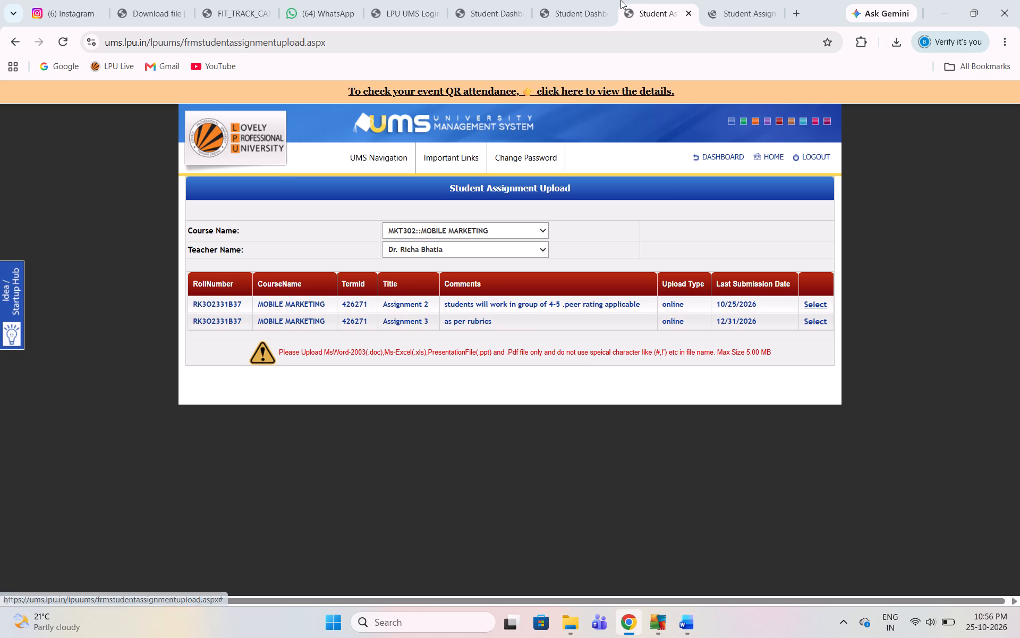
Select Assignment 2 of the MKT302 Mobile Marketing course for upload.
click(822, 303)
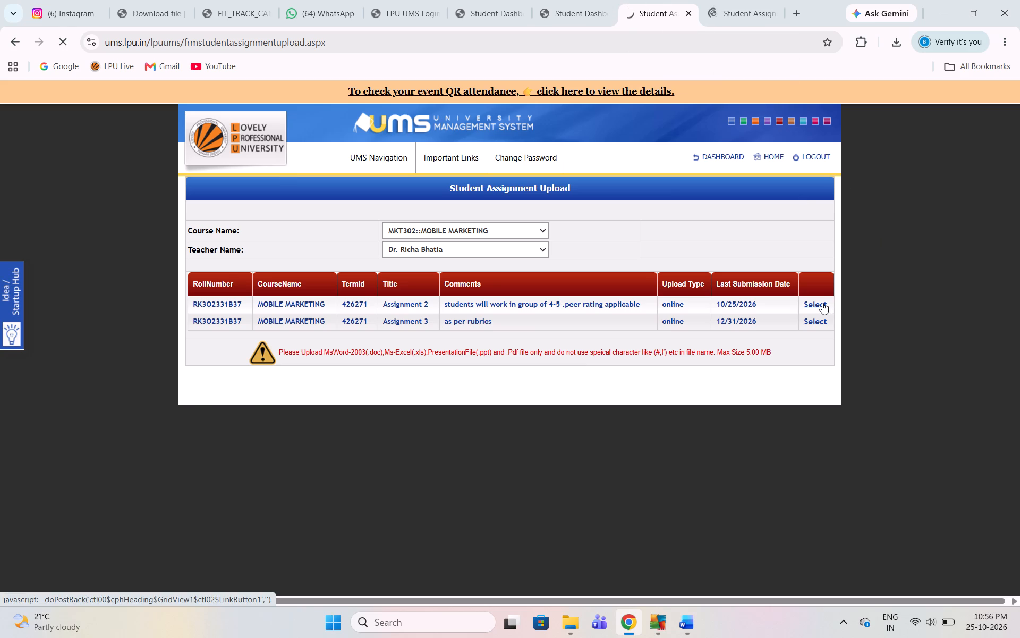
click(822, 303)
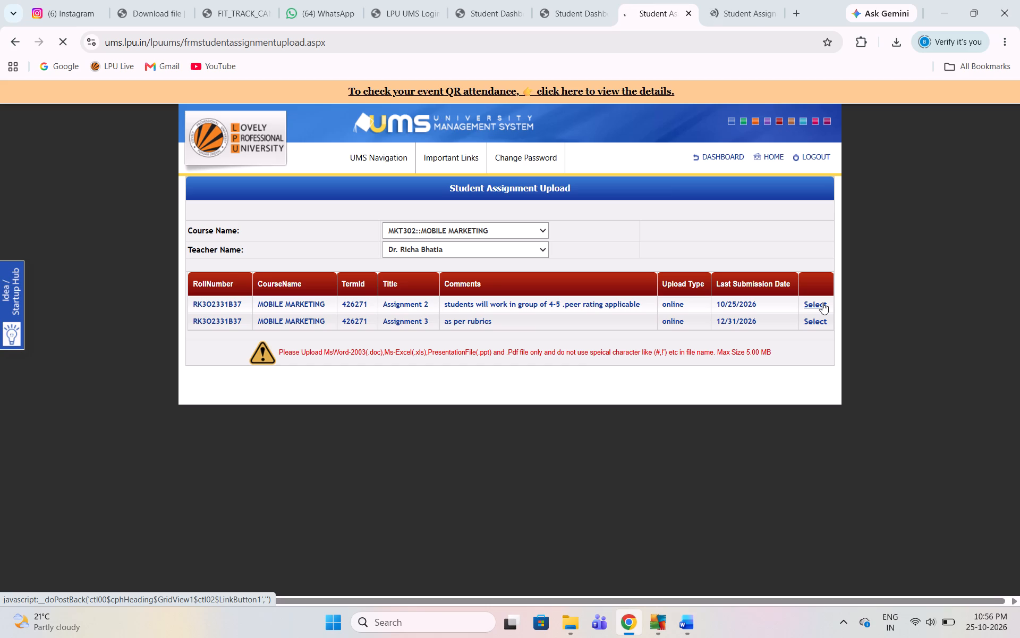
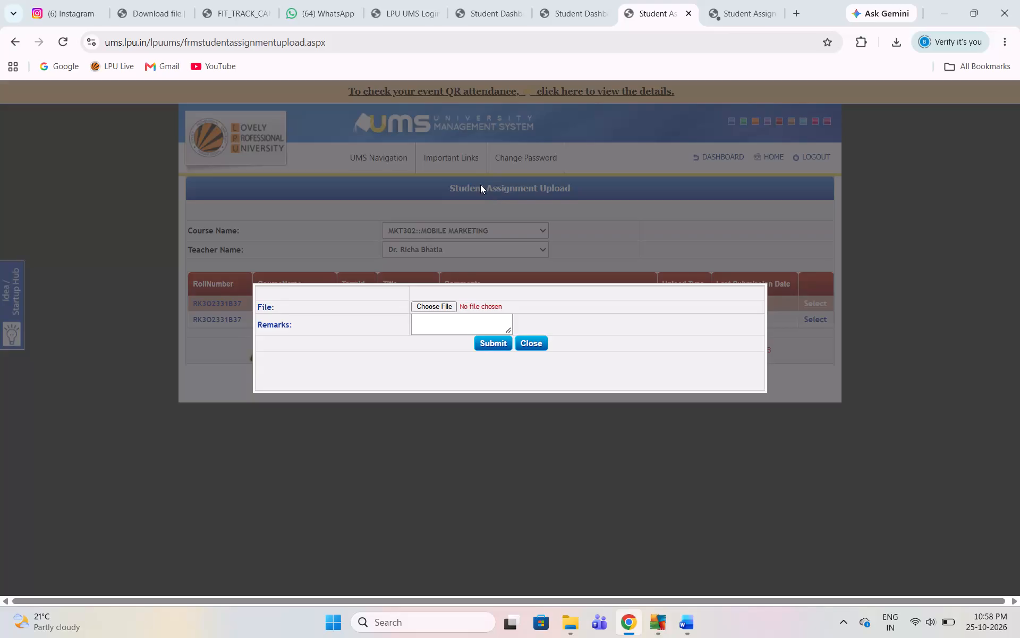
Attach FITTRACKmkt302.pdf from the Downloads folder and submit it as the assignment, leaving the remarks blank.
click(425, 305)
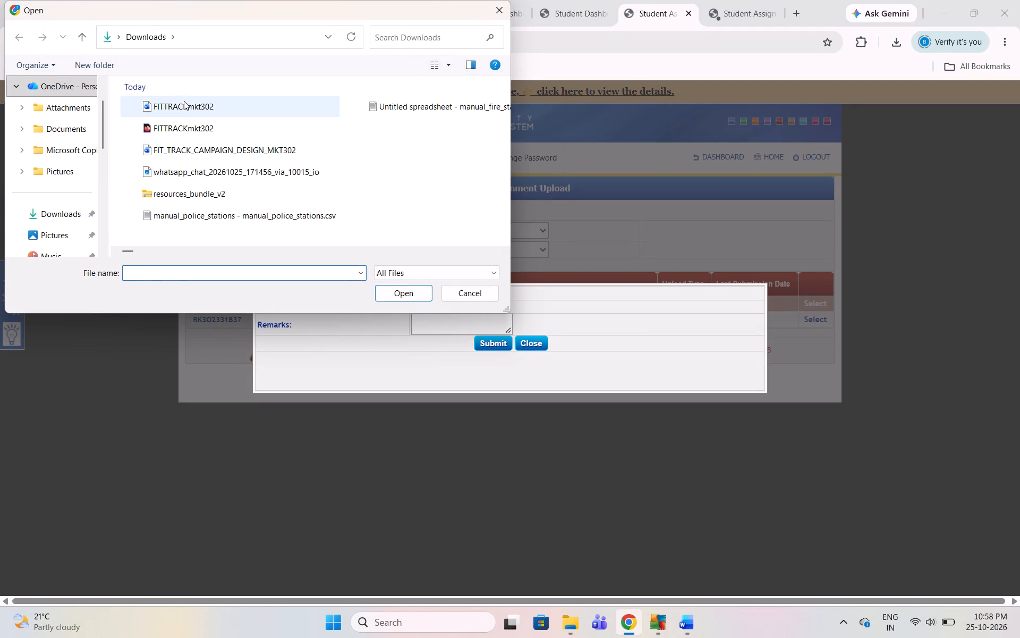
click(184, 101)
click(392, 287)
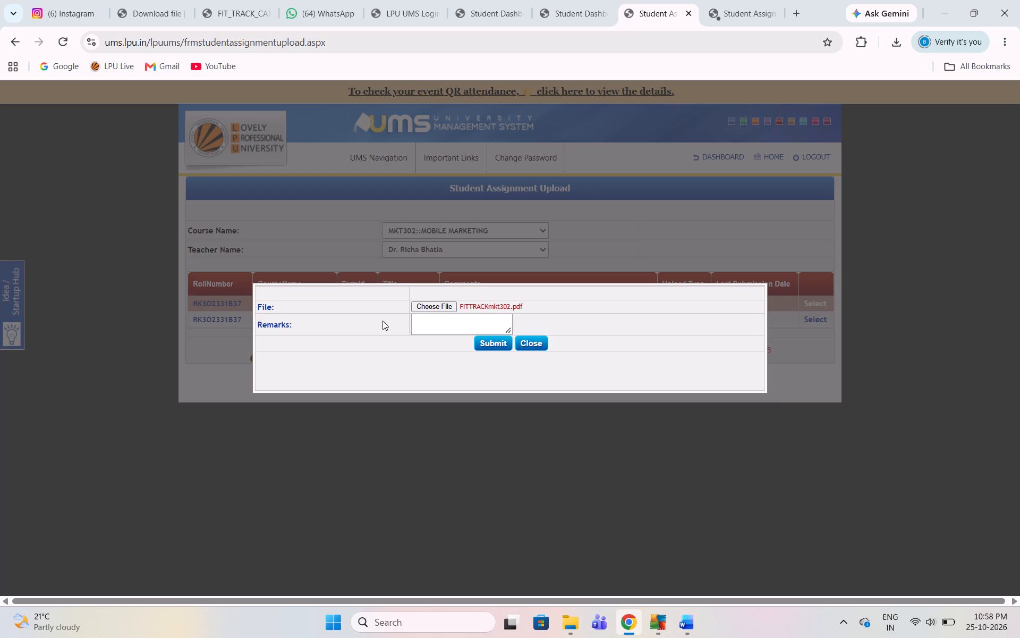
click(500, 346)
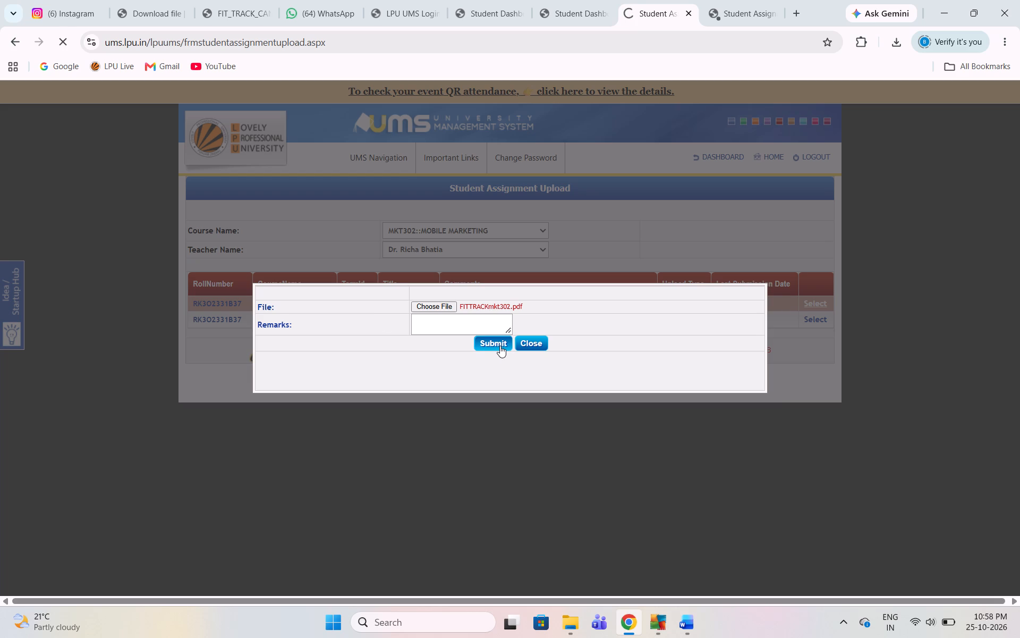
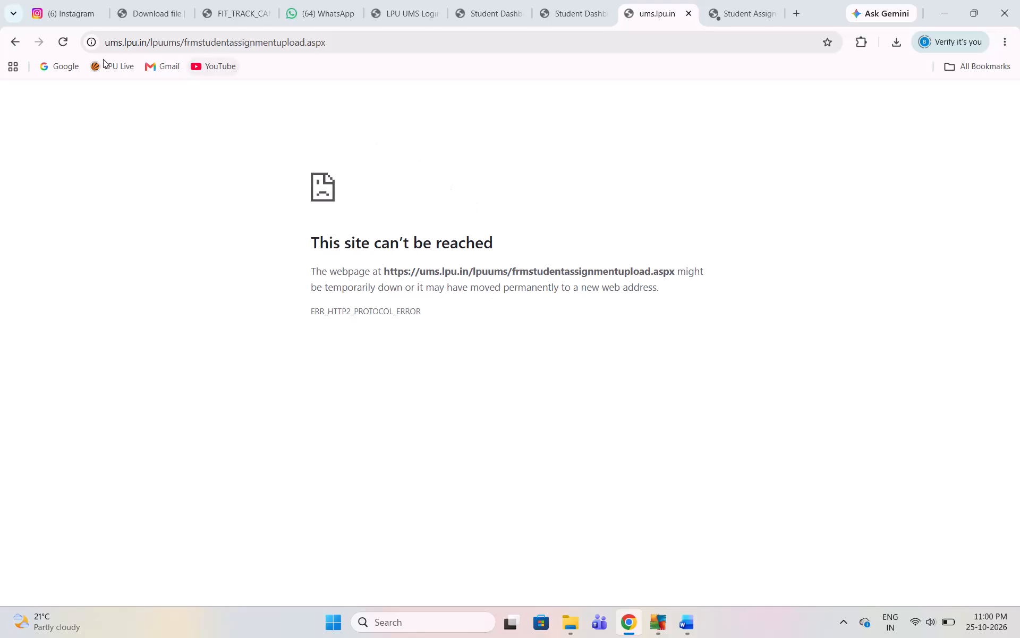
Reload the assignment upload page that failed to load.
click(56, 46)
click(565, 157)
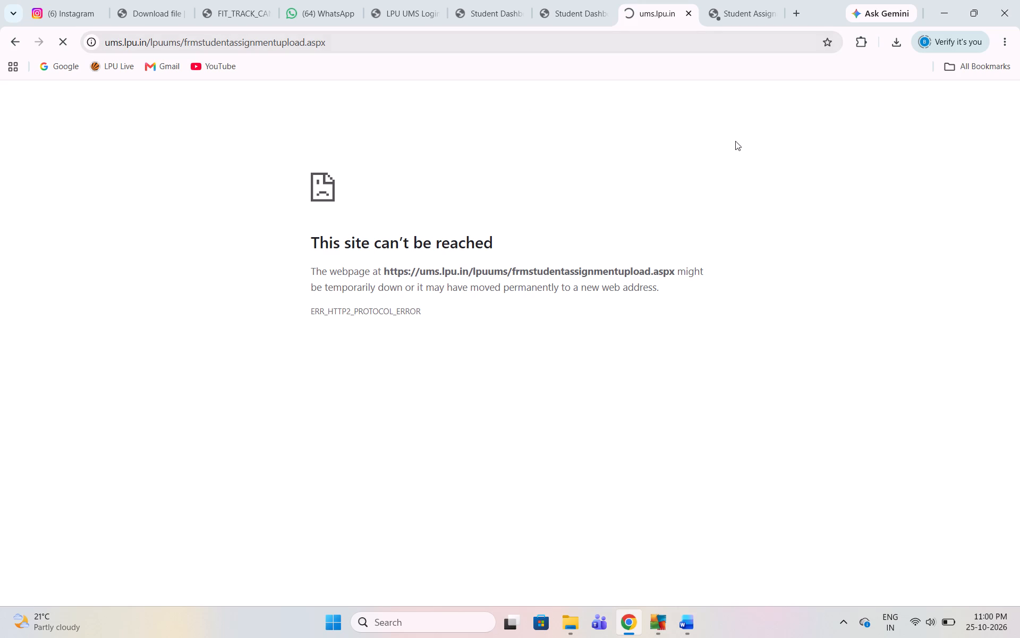
Switch to the other Student Assignment Upload page and dismiss its upload message.
click(740, 20)
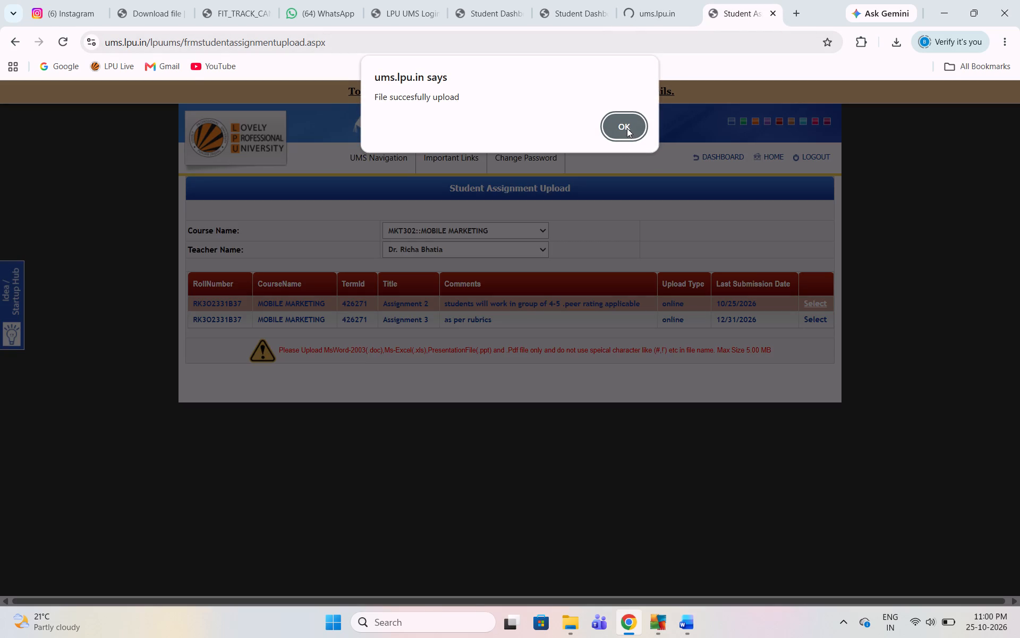
click(627, 128)
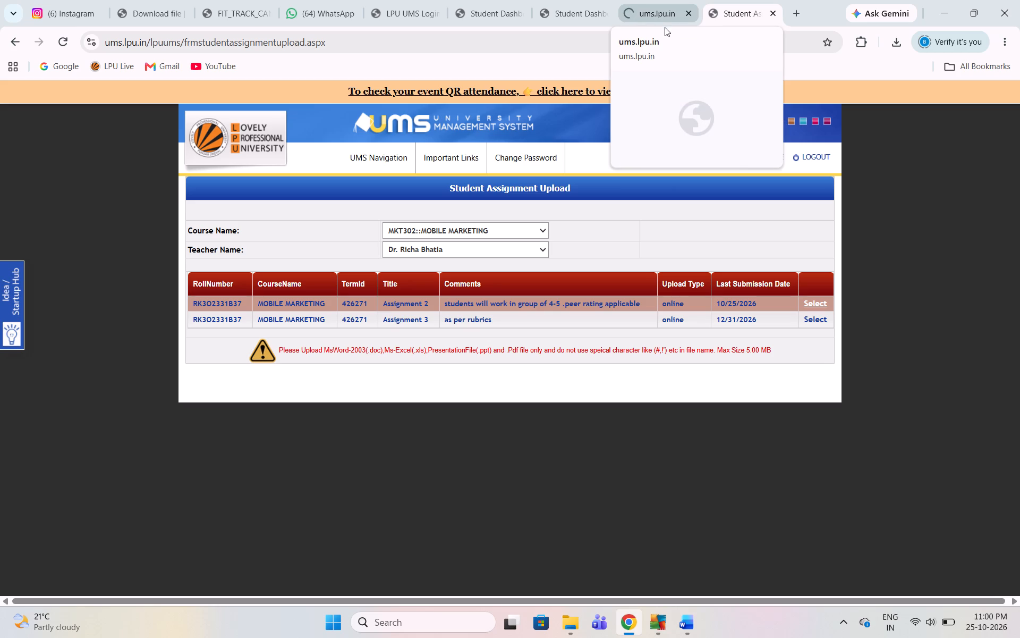
click(682, 13)
click(688, 14)
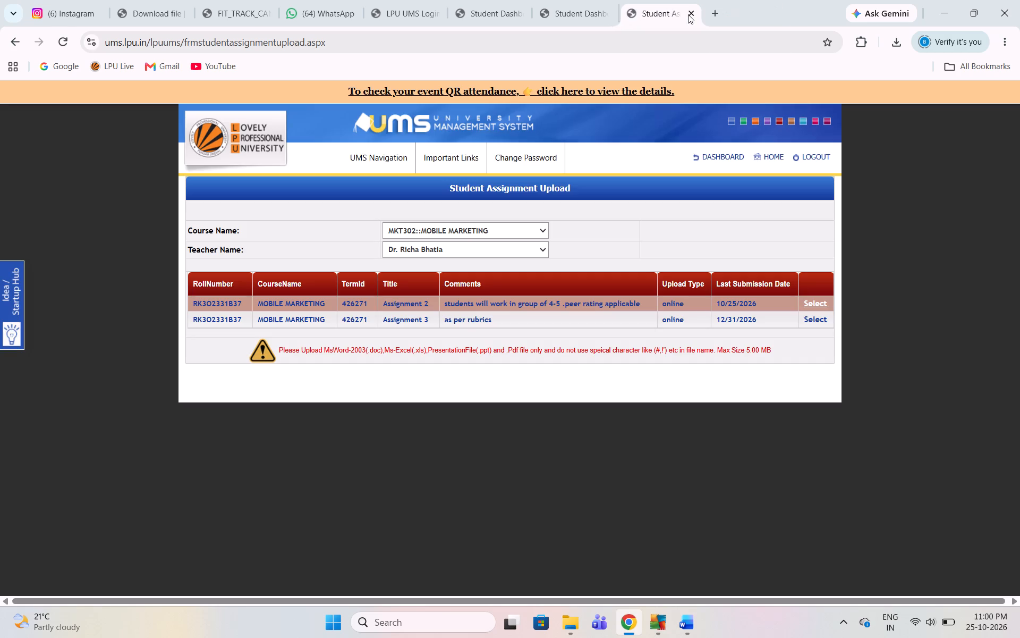